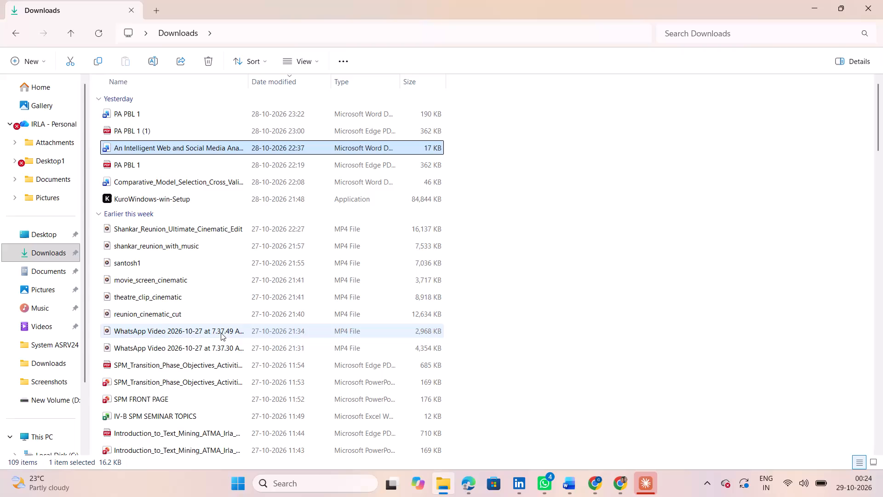
# Open the Introduction_to_Text_Mining_ATMA PowerPoint presentation from the Downloads folder.
pyautogui.scroll(-1, 180, 371)
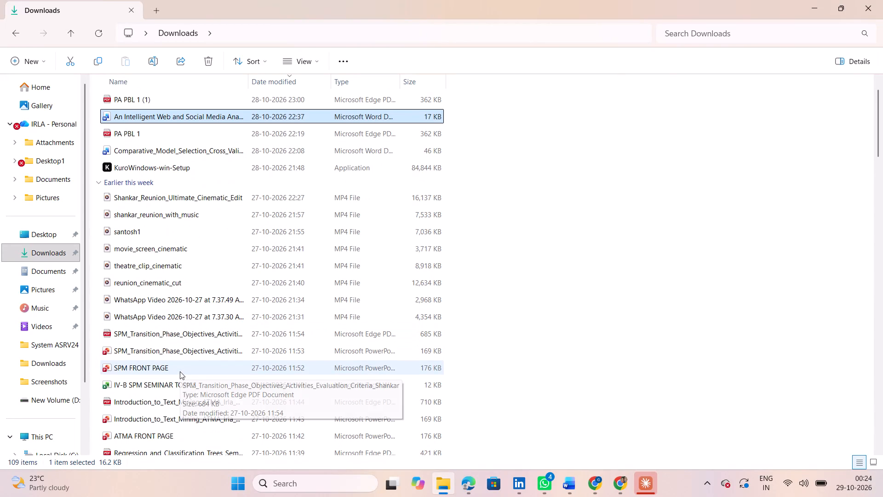
pyautogui.scroll(-2, 180, 371)
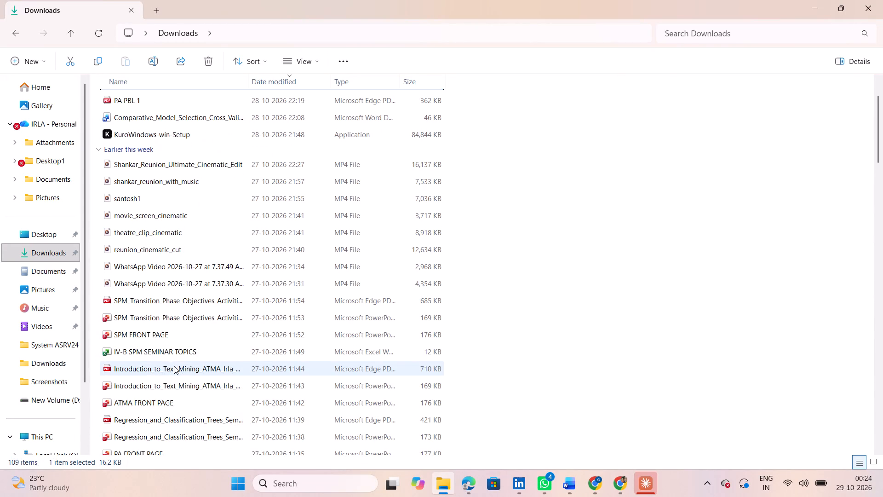
pyautogui.doubleClick(167, 380)
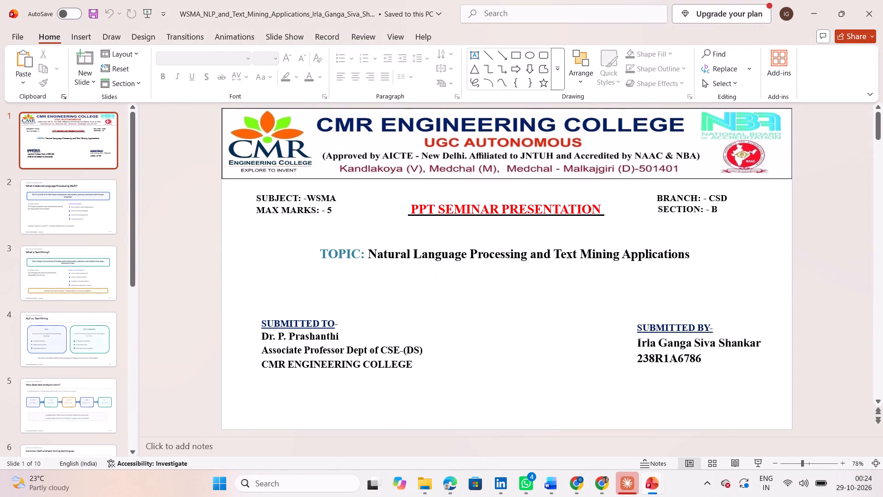
pyautogui.click(394, 253)
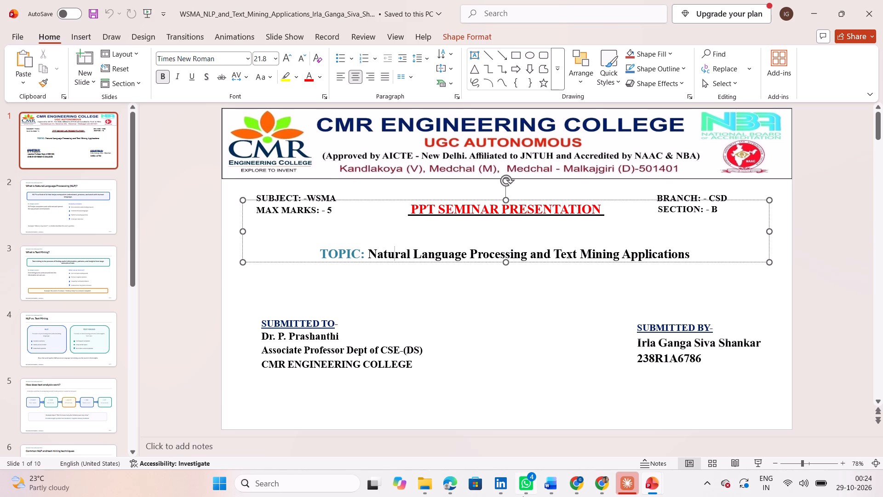
pyautogui.click(422, 486)
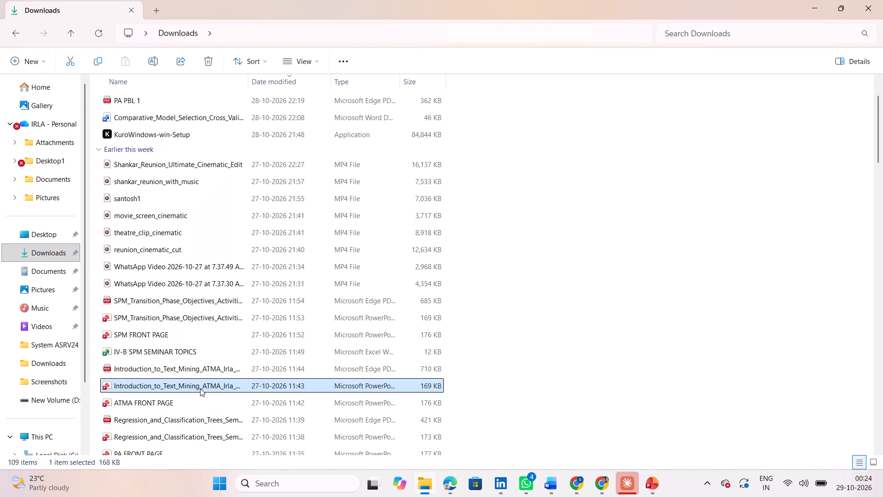
pyautogui.doubleClick(200, 388)
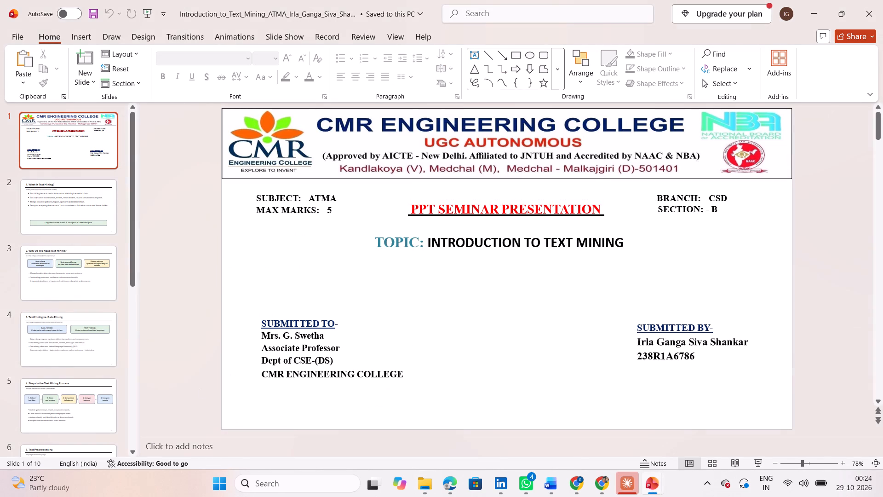
# Replace the topic text on the title slide with the copied text "Mining Textual Data".
pyautogui.click(428, 237)
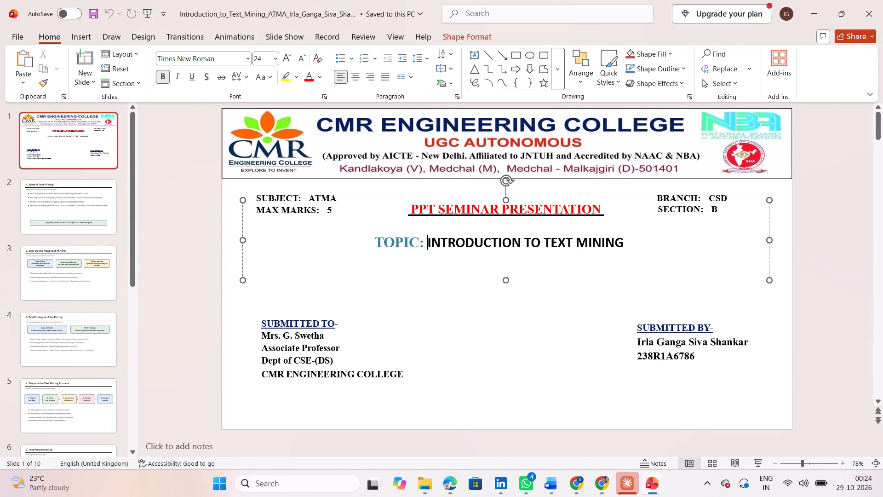
pyautogui.moveTo(428, 237); pyautogui.dragTo(604, 237)
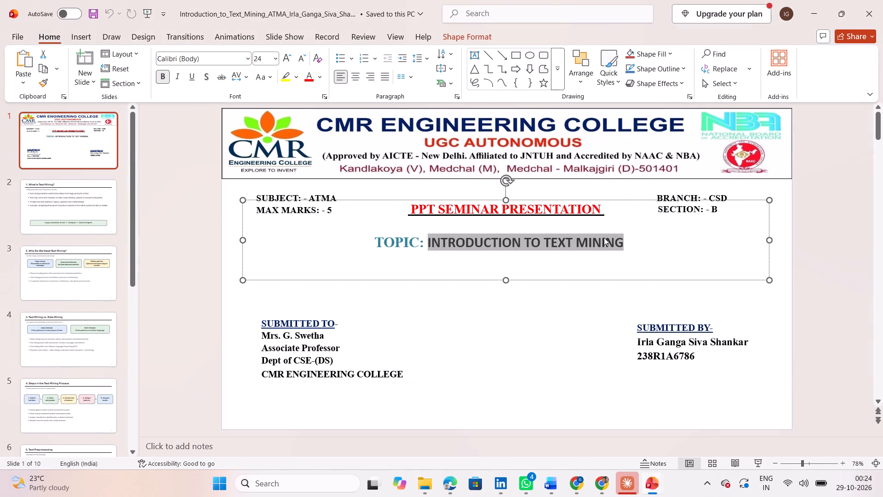
pyautogui.hotkey('ctrl', 'v')
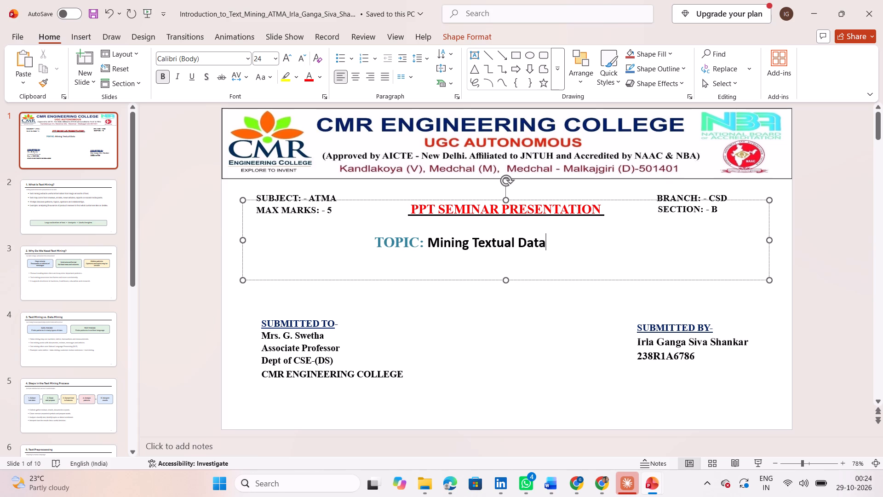
# Insert spaces before "TOPIC:" to shift the topic line until it sits roughly centred under the seminar heading.
pyautogui.click(369, 240)
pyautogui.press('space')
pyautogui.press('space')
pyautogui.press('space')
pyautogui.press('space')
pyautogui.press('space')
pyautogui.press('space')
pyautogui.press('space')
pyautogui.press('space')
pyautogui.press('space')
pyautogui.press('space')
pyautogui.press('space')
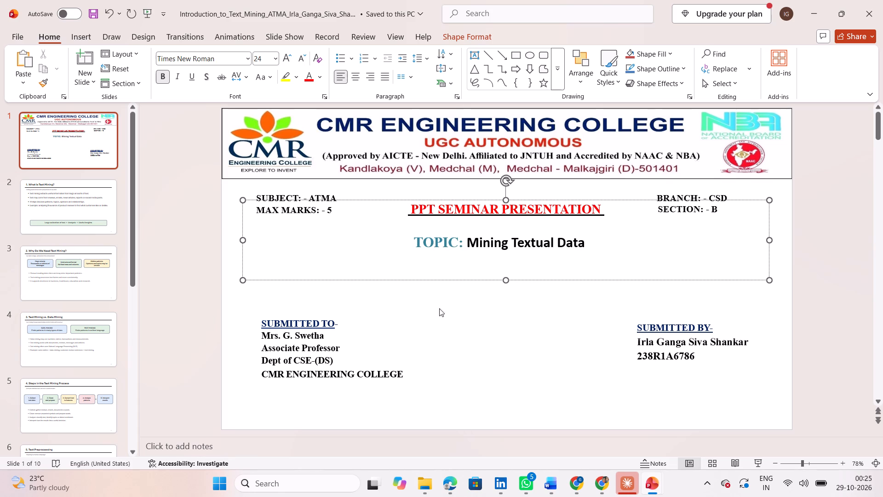
# Correct three digits of the student roll number under "SUBMITTED BY" on the title slide.
pyautogui.click(688, 354)
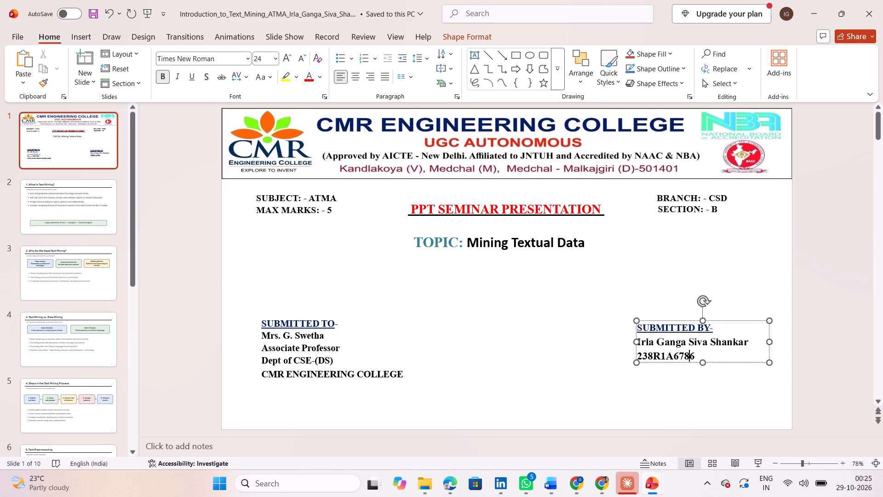
pyautogui.press('BackSpace')
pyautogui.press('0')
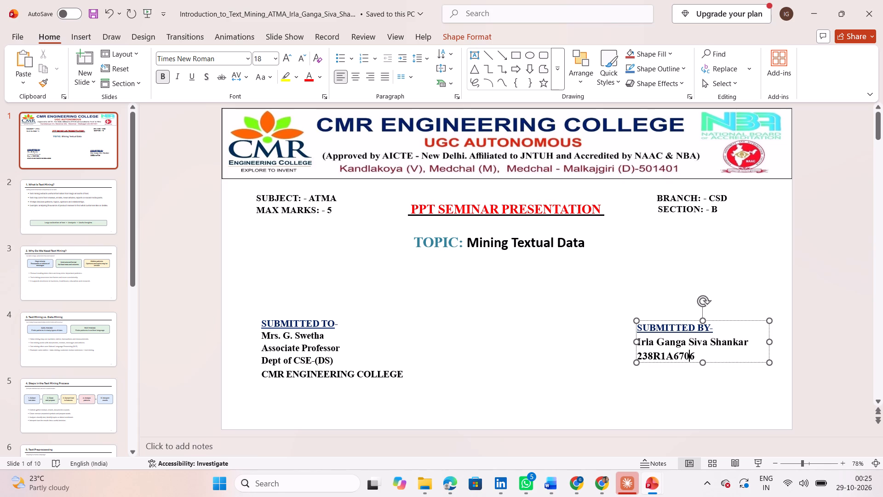
pyautogui.click(647, 355)
pyautogui.press('BackSpace')
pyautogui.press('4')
pyautogui.click(665, 354)
pyautogui.press('BackSpace')
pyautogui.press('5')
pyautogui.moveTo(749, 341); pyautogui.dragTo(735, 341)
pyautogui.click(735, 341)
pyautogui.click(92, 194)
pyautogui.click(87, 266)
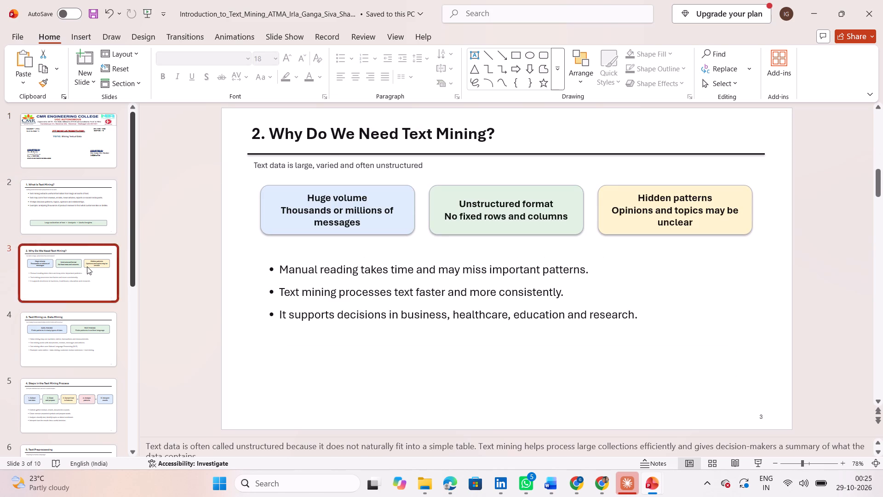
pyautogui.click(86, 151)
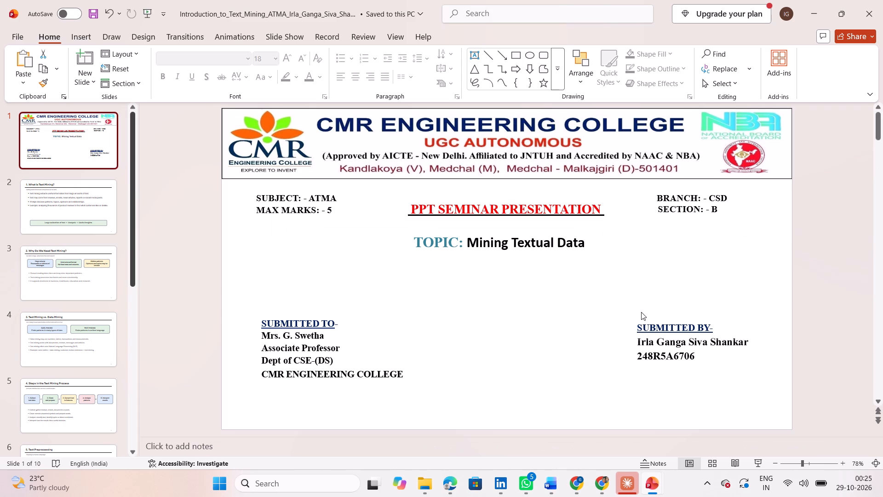
# Replace the student's name under "SUBMITTED BY" with the new presenter's name and correct its spelling.
pyautogui.click(741, 341)
pyautogui.press('Right')
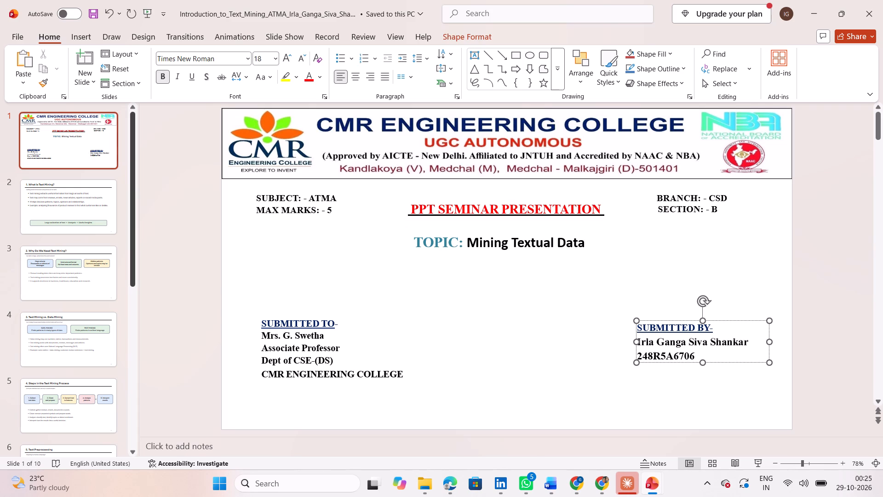
pyautogui.press('BackSpace')
pyautogui.press('BackSpace')
pyautogui.press('BackSpace')
pyautogui.press('BackSpace')
pyautogui.press('BackSpace')
pyautogui.press('BackSpace')
pyautogui.press('BackSpace')
pyautogui.press('BackSpace')
pyautogui.press('BackSpace')
pyautogui.press('BackSpace')
pyautogui.press('BackSpace')
pyautogui.press('BackSpace')
pyautogui.press('BackSpace')
pyautogui.press('BackSpace')
pyautogui.press('BackSpace')
pyautogui.press('BackSpace')
pyautogui.press('BackSpace')
pyautogui.press('BackSpace')
pyautogui.press('BackSpace')
pyautogui.press('BackSpace')
pyautogui.press('BackSpace')
pyautogui.press('BackSpace')
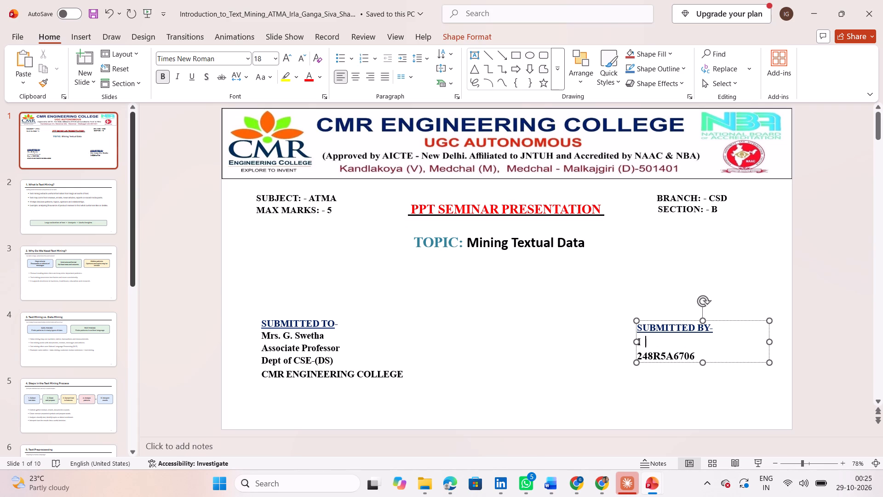
pyautogui.press('BackSpace')
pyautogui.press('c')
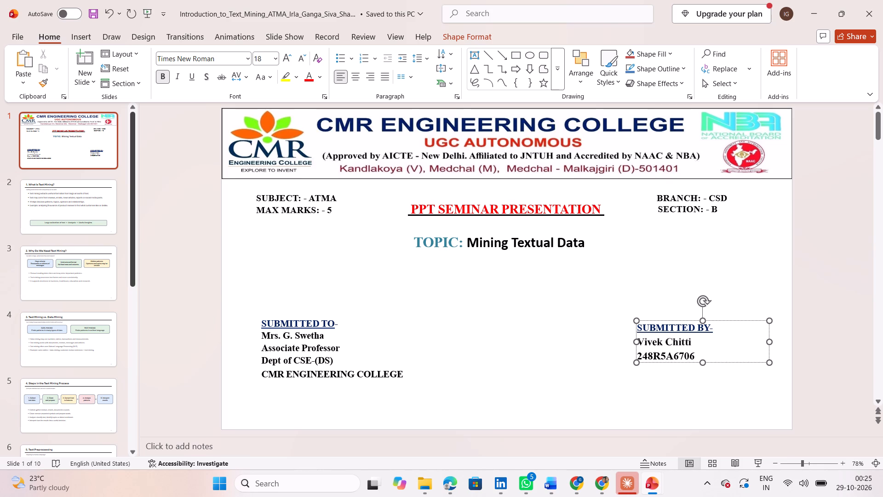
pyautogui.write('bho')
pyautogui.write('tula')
pyautogui.click(703, 339)
pyautogui.press('BackSpace')
pyautogui.click(710, 416)
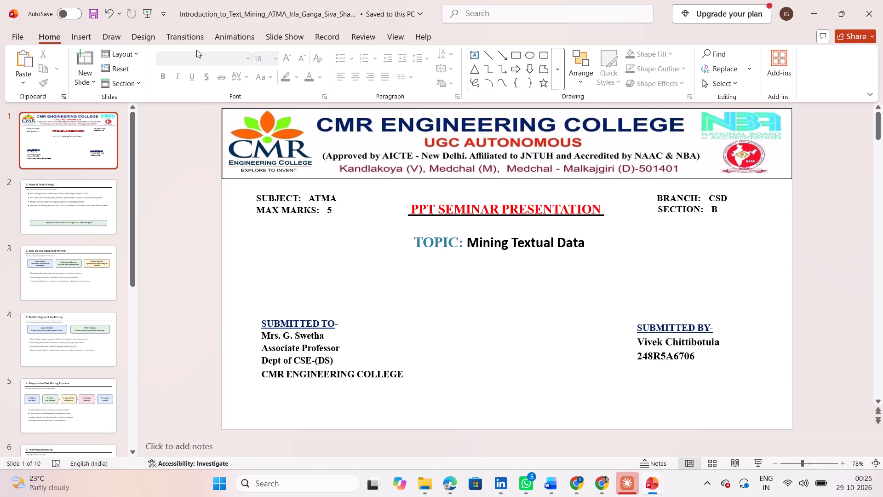
# Start saving a copy of the presentation and choose the PPT SEMINARS 4-1 folder on New Volume (D:).
pyautogui.click(22, 39)
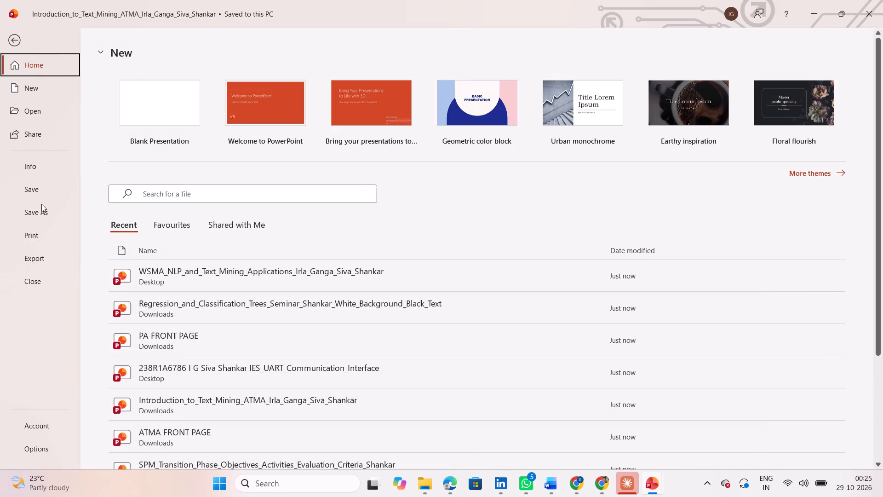
pyautogui.click(40, 213)
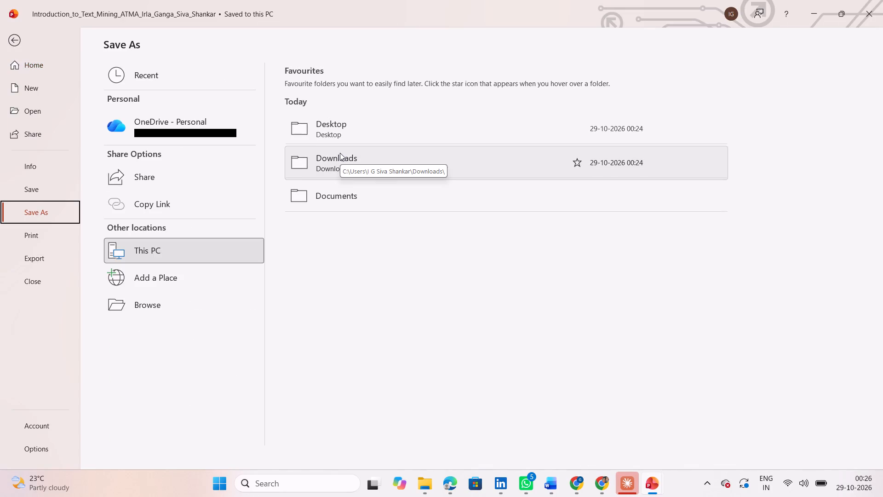
pyautogui.click(344, 120)
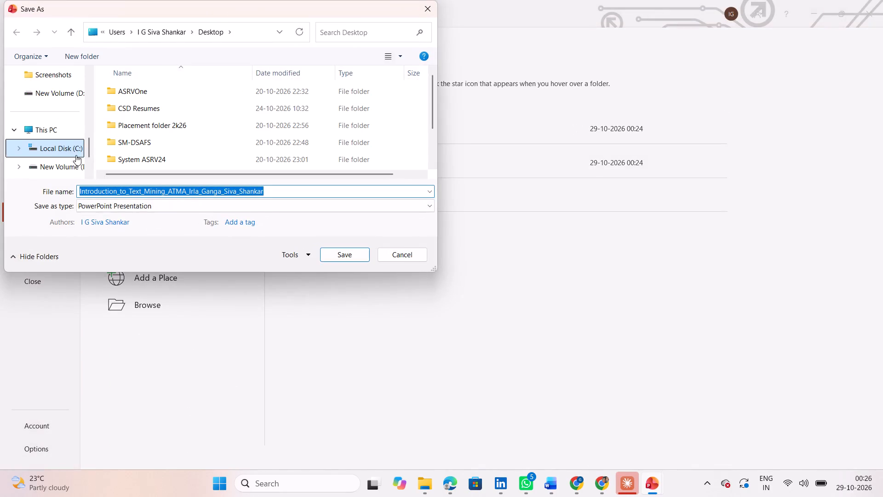
pyautogui.scroll(-5, 63, 152)
pyautogui.click(68, 122)
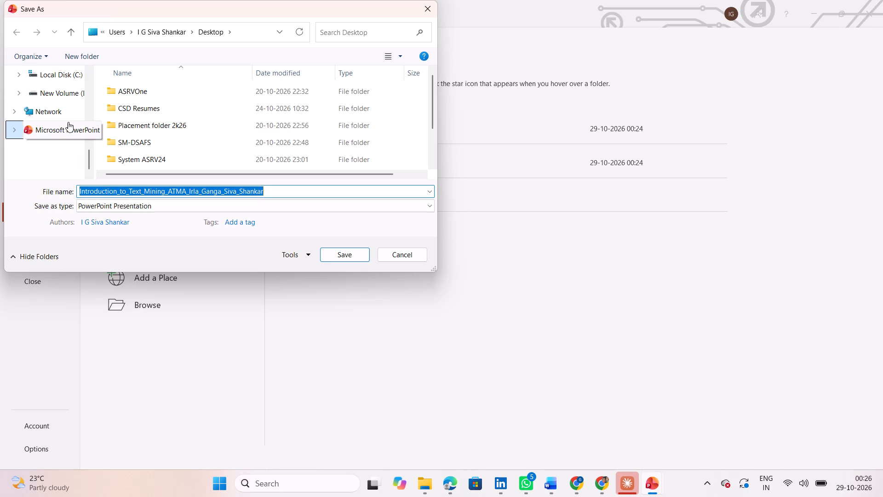
pyautogui.click(72, 99)
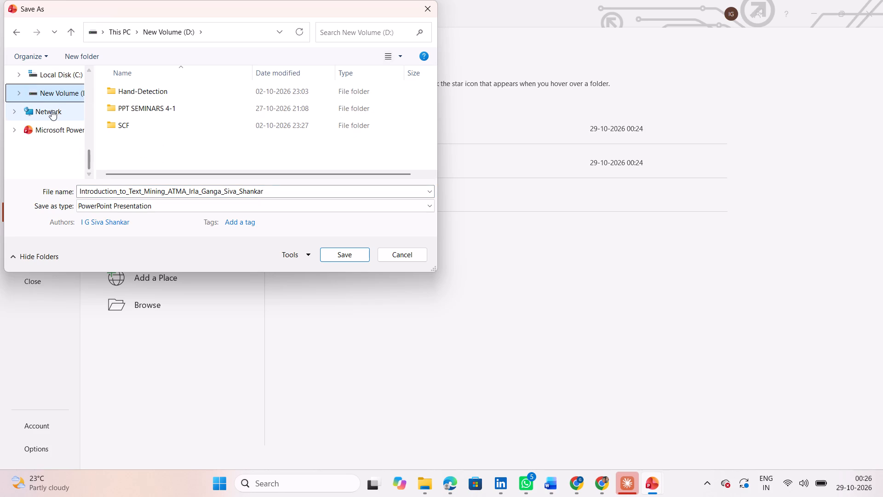
pyautogui.click(64, 90)
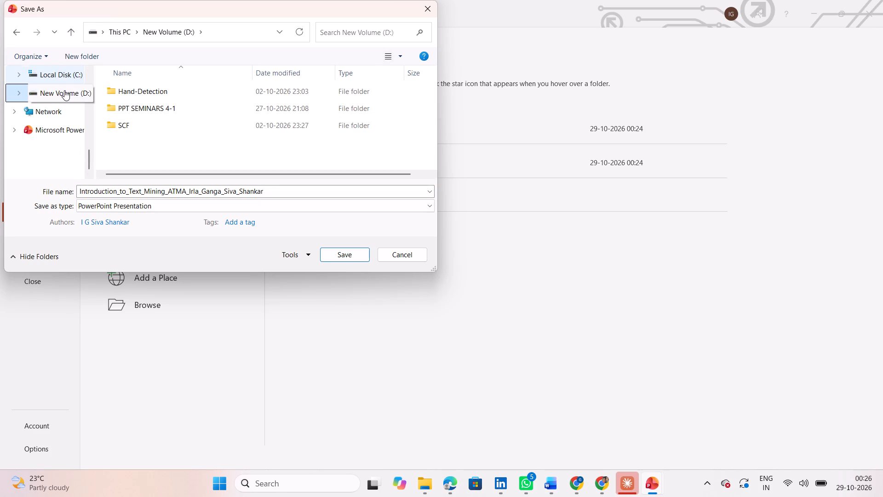
pyautogui.doubleClick(166, 109)
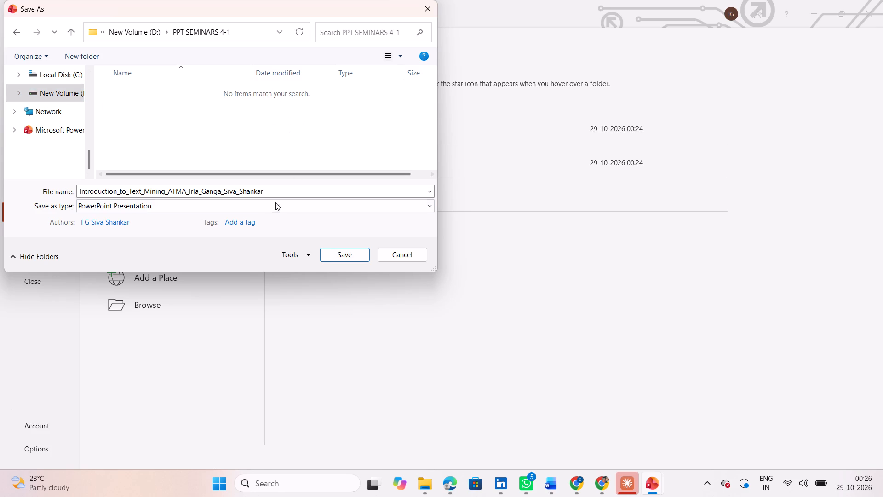
# Show the folder's PDF files, reuse the existing ATMA_MID2_Seminar file name and replace its roll number with the new presenter's.
pyautogui.click(254, 205)
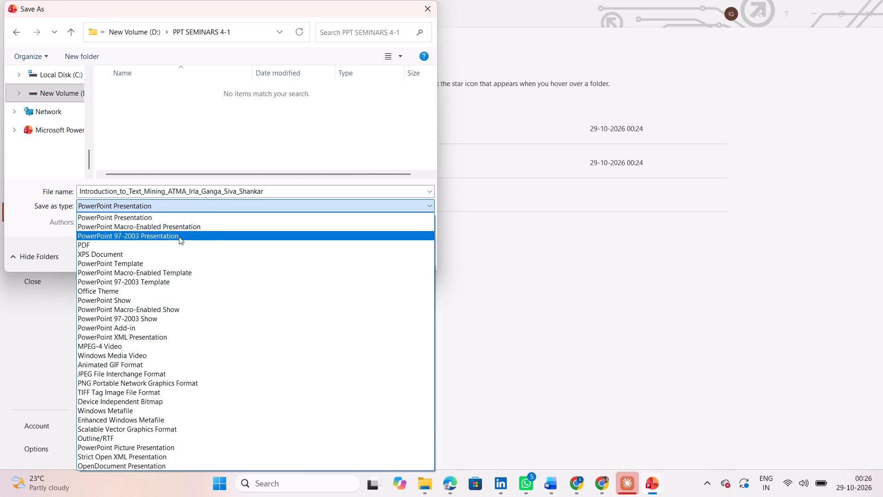
pyautogui.click(171, 241)
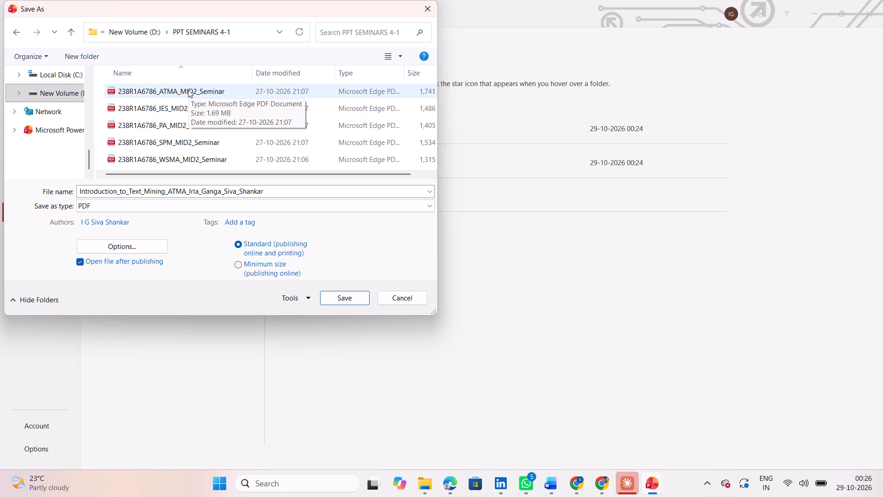
pyautogui.click(188, 90)
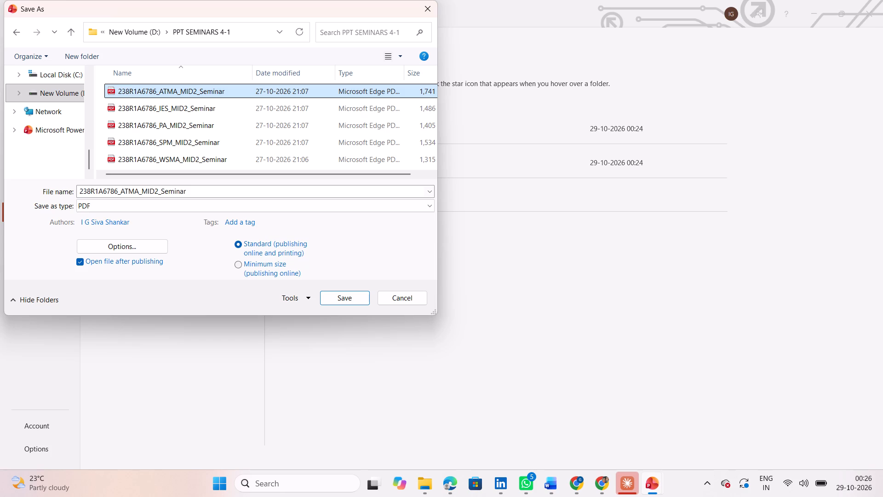
pyautogui.click(117, 190)
pyautogui.click(117, 190)
pyautogui.moveTo(117, 190); pyautogui.dragTo(53, 193)
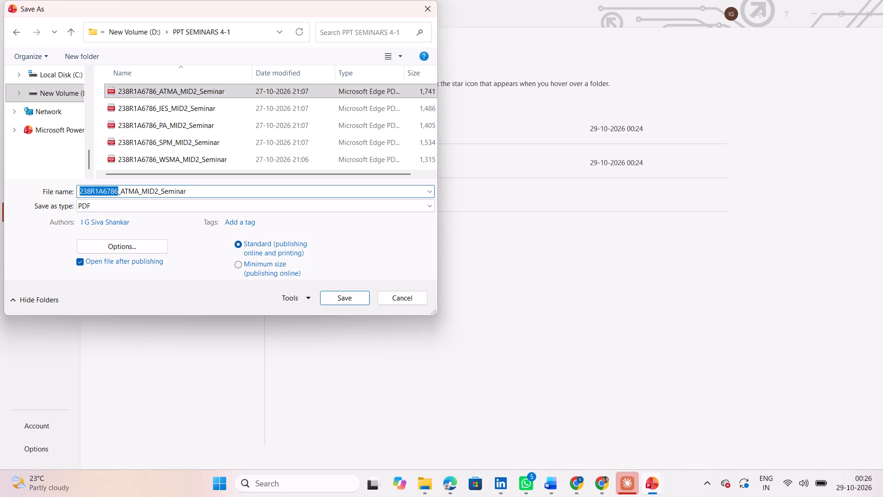
pyautogui.moveTo(53, 193); pyautogui.dragTo(53, 193)
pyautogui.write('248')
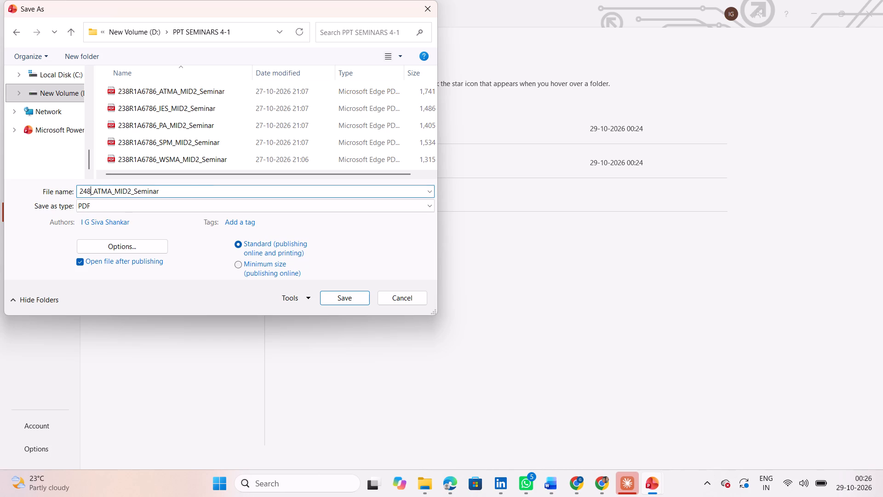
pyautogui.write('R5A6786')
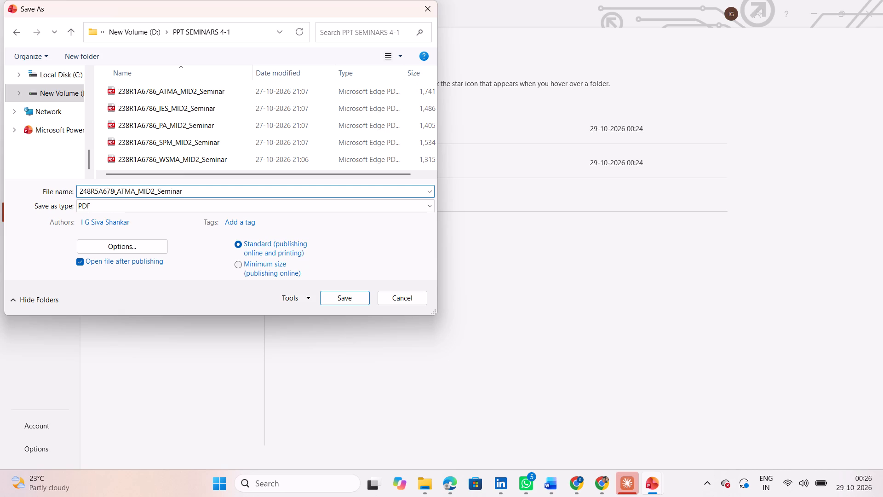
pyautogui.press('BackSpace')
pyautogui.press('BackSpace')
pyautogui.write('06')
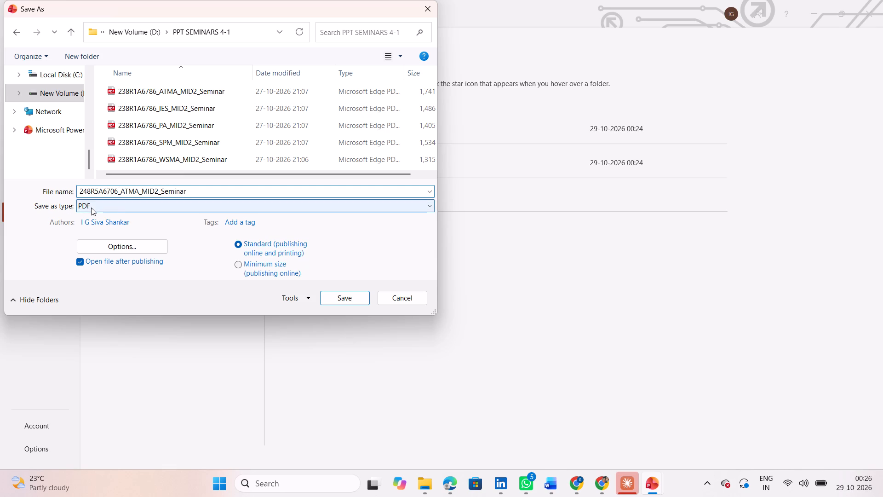
# Set the file type back to PowerPoint Presentation and save the copy in PPT SEMINARS 4-1.
pyautogui.click(91, 208)
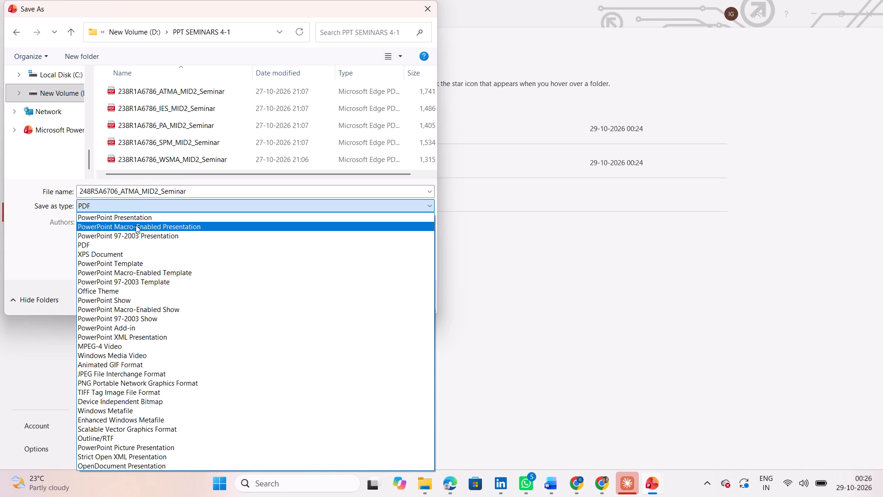
pyautogui.click(143, 217)
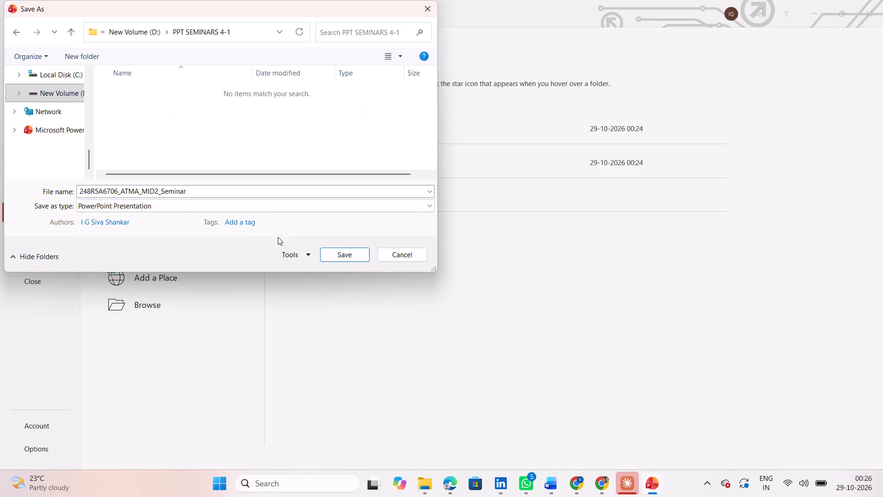
pyautogui.click(346, 256)
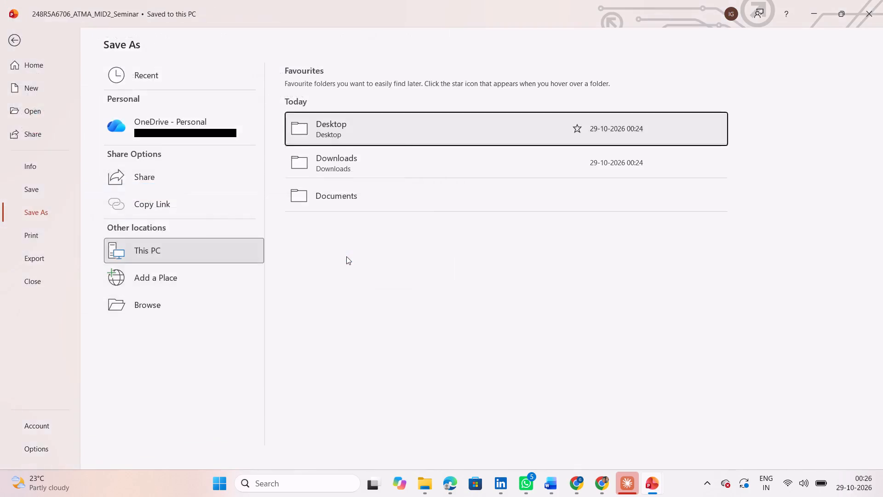
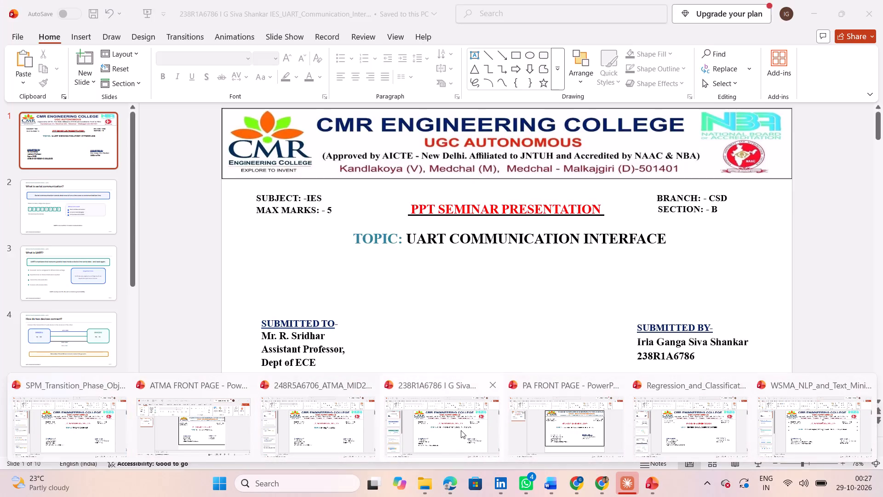
# Switch to the open WSMA NLP and Text Mining Applications seminar presentation.
pyautogui.click(830, 417)
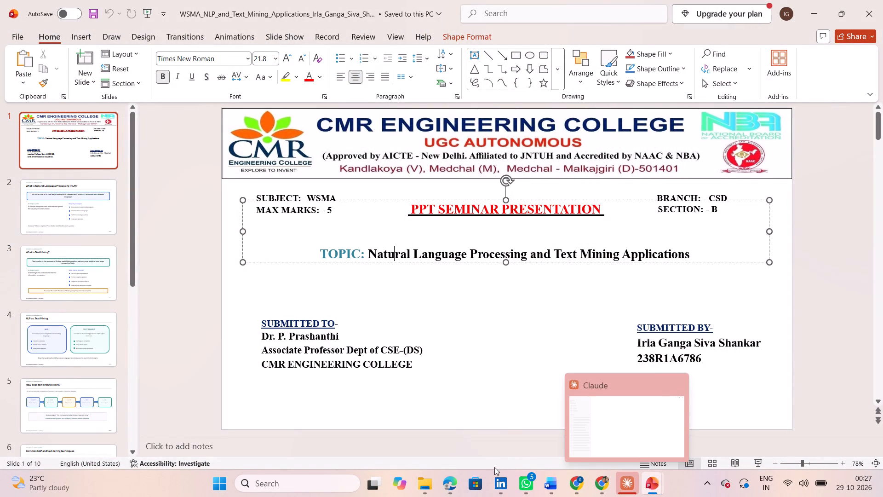
# Switch to File Explorer and open the PPT SEMINARS 4-1 folder on New Volume (D:).
pyautogui.click(424, 482)
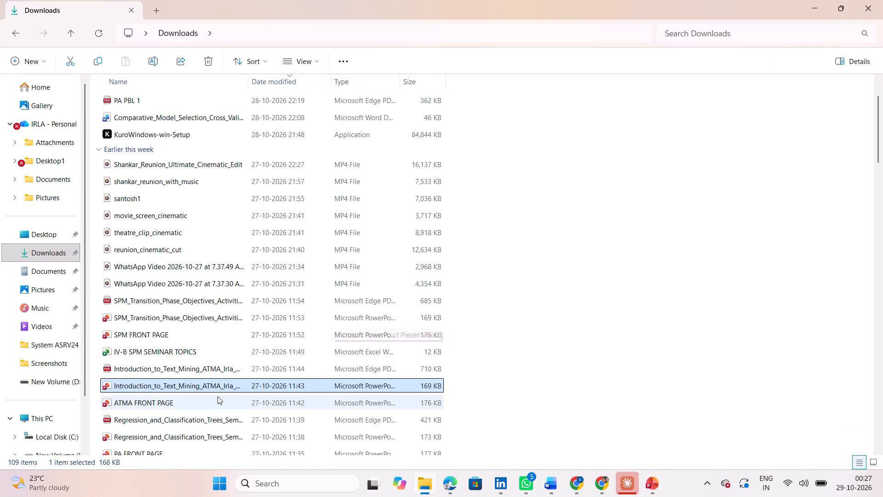
pyautogui.click(52, 450)
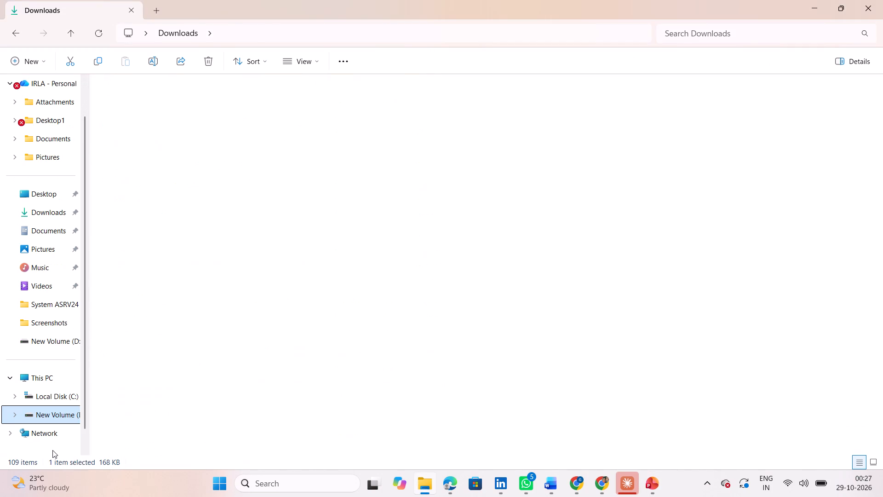
pyautogui.click(141, 108)
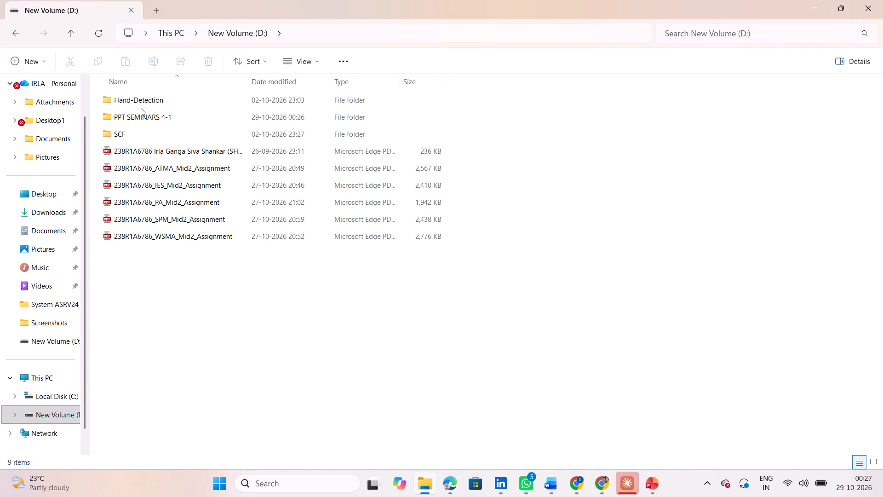
pyautogui.doubleClick(141, 116)
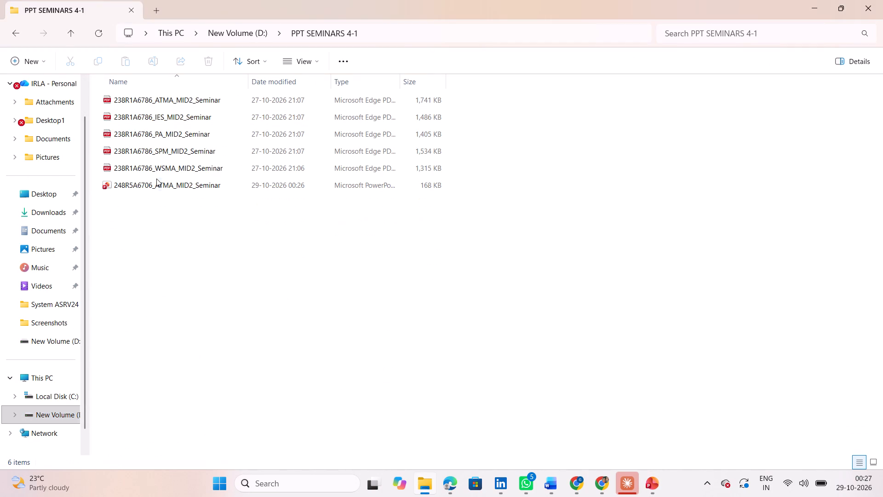
# Open the ATMA_MID2_Seminar PowerPoint presentation saved in the PPT SEMINARS 4-1 folder.
pyautogui.doubleClick(157, 180)
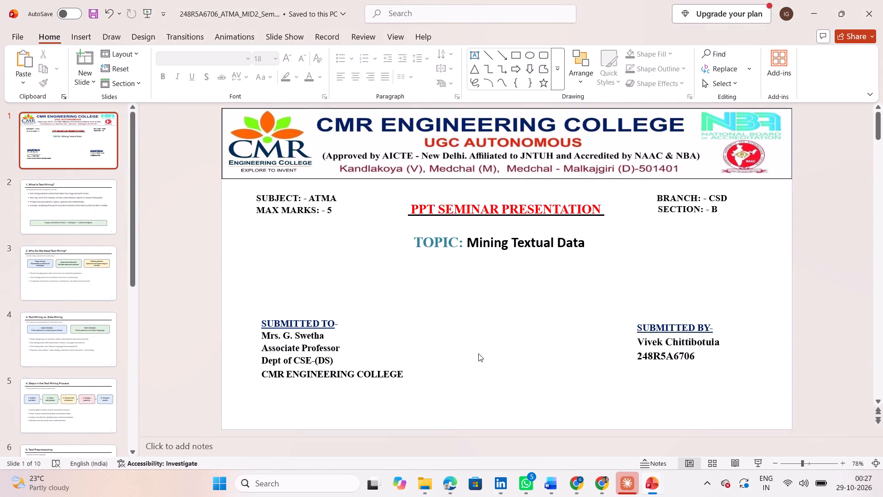
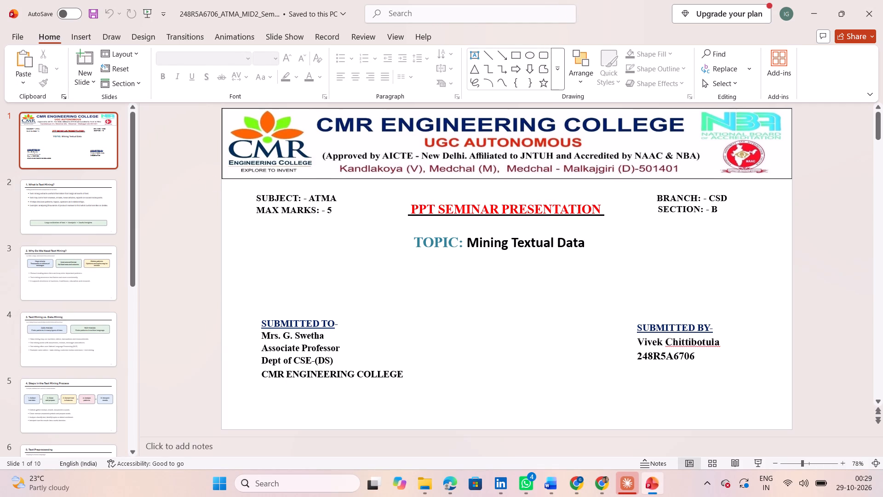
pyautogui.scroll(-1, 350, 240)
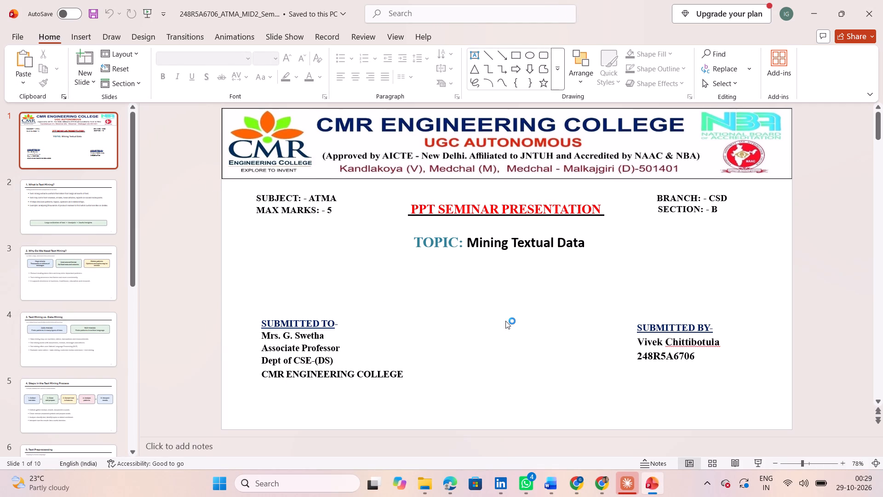
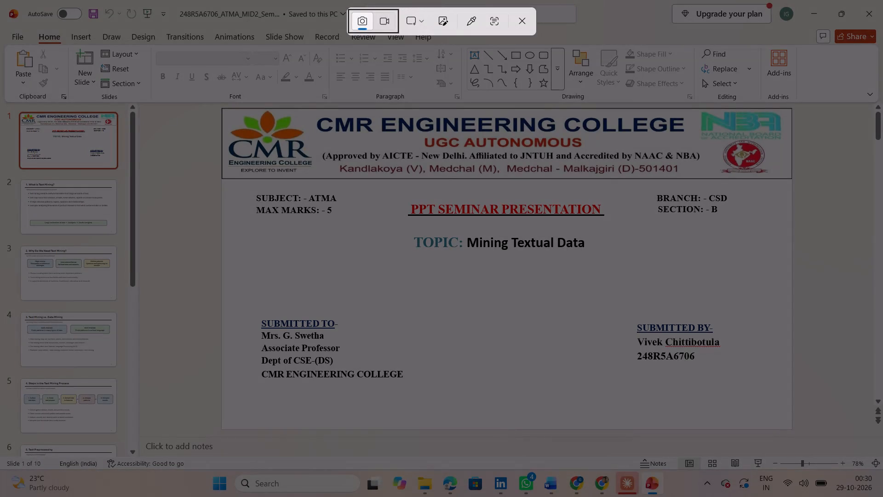
# Open the snip shape options for a screenshot of the ATMA presentation's title slide.
pyautogui.click(1, 100)
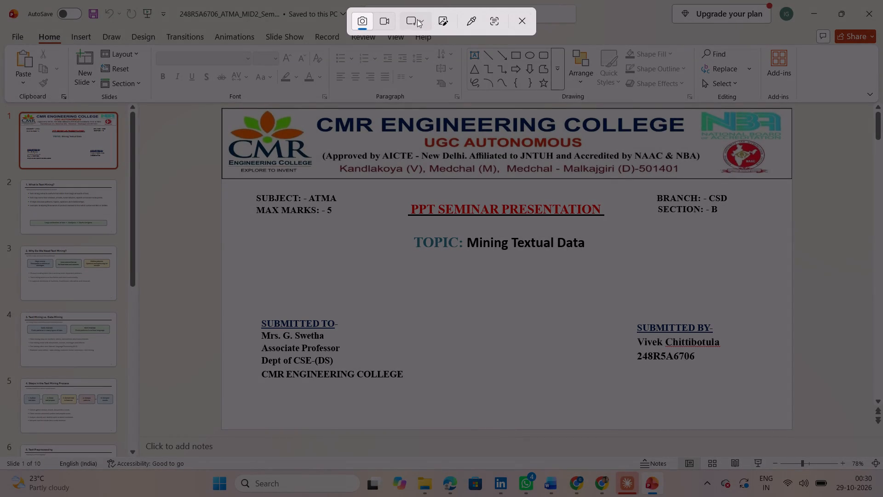
pyautogui.click(415, 19)
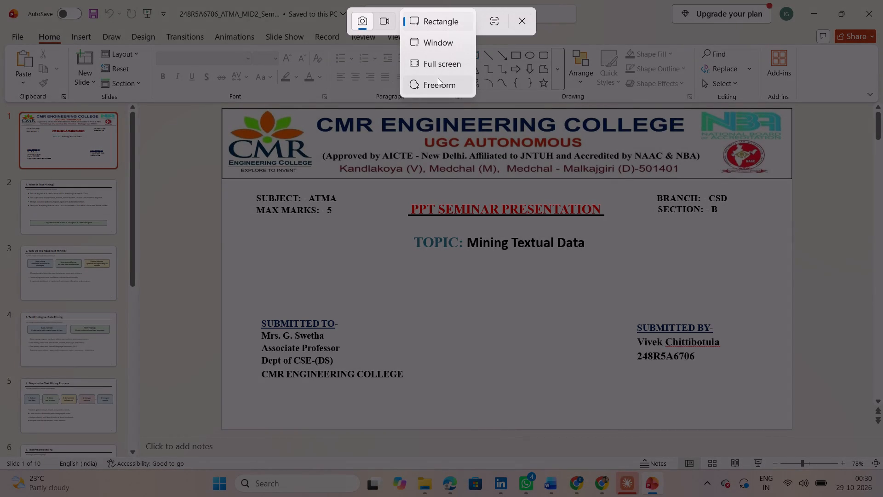
# Capture a full-screen screenshot of the ATMA presentation open on its title slide.
pyautogui.click(438, 70)
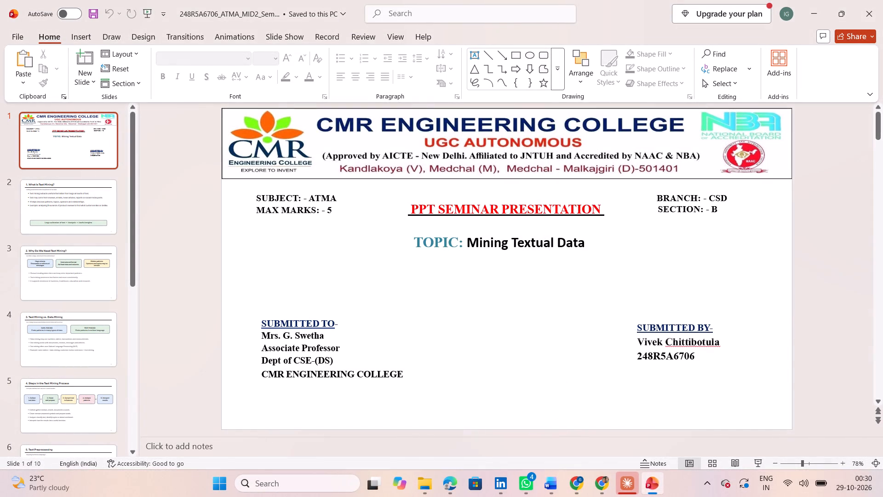
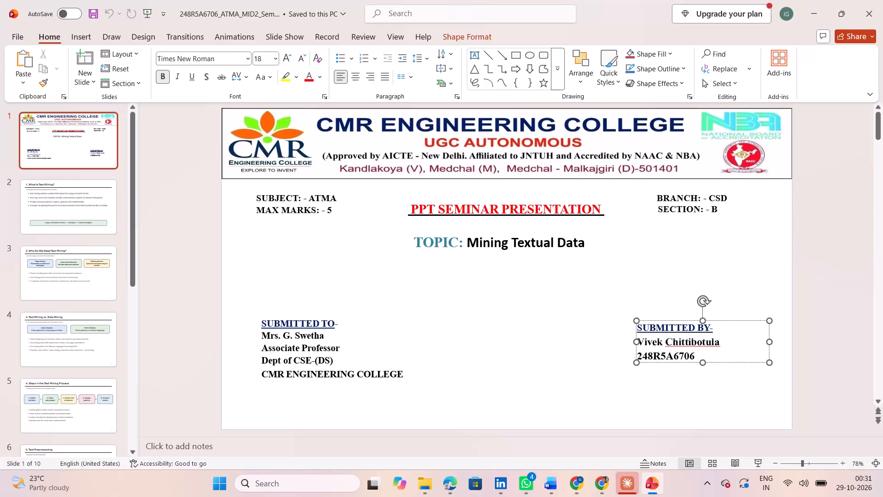
# Correct the presenter's surname under SUBMITTED BY on the title slide by adding the missing letter h.
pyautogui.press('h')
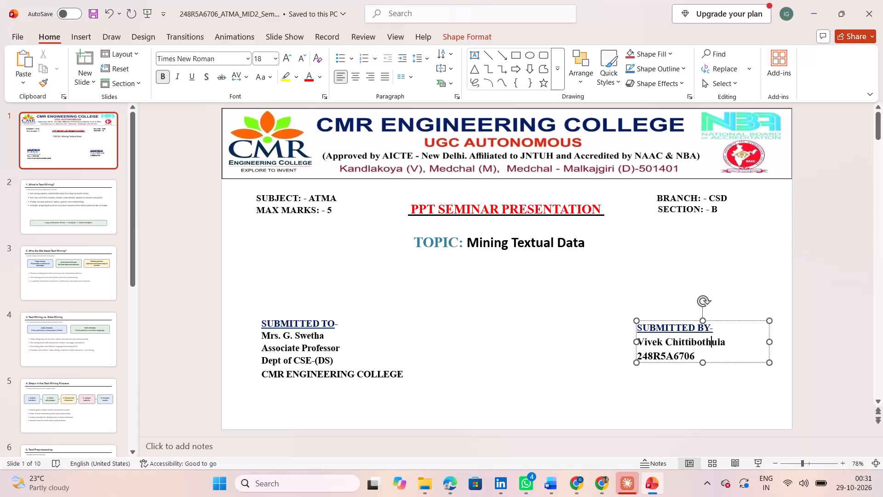
# Review the Summary and Conclusion and Applications of Text Mining slides, and return to the title slide.
pyautogui.scroll(-3, 102, 248)
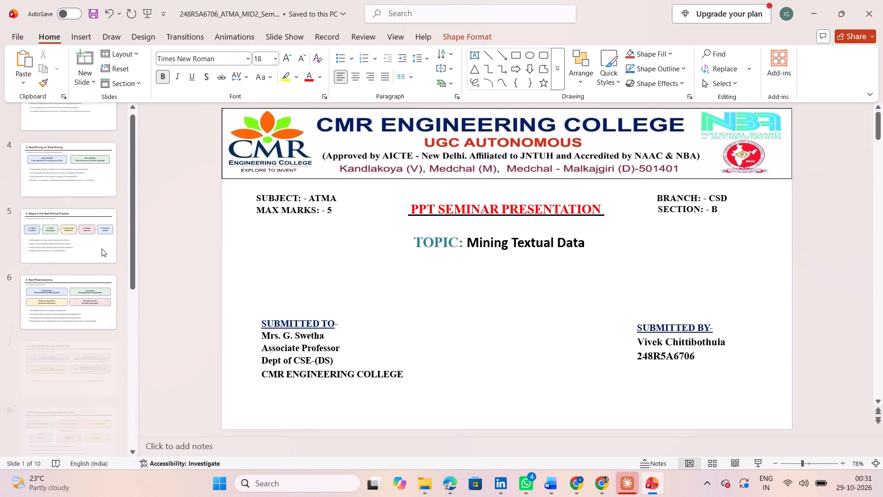
pyautogui.scroll(-3, 102, 248)
pyautogui.click(74, 404)
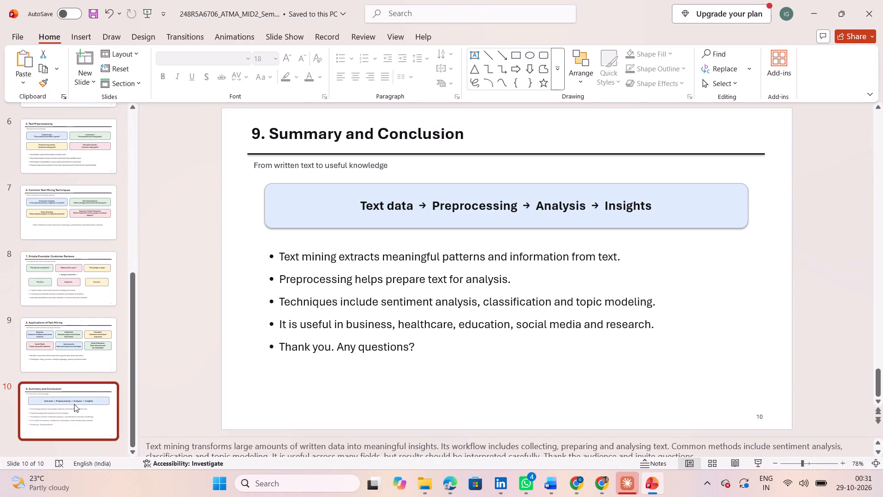
pyautogui.click(74, 358)
pyautogui.scroll(10, 74, 358)
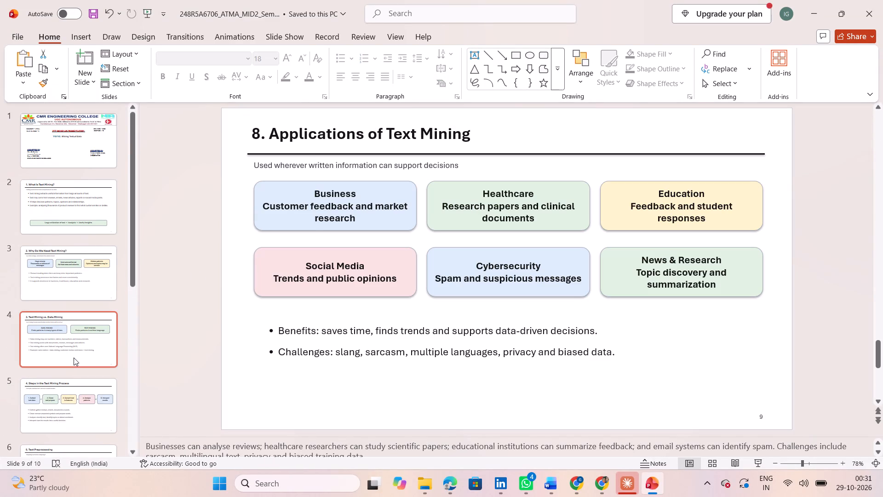
pyautogui.click(83, 155)
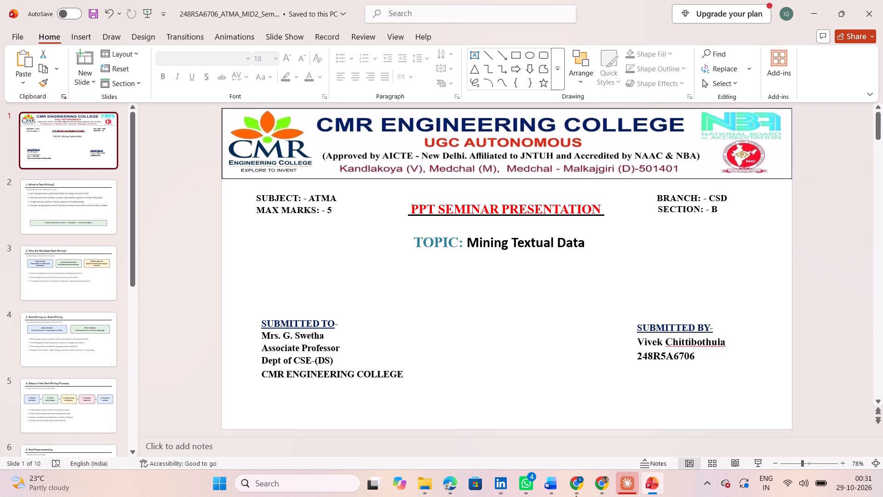
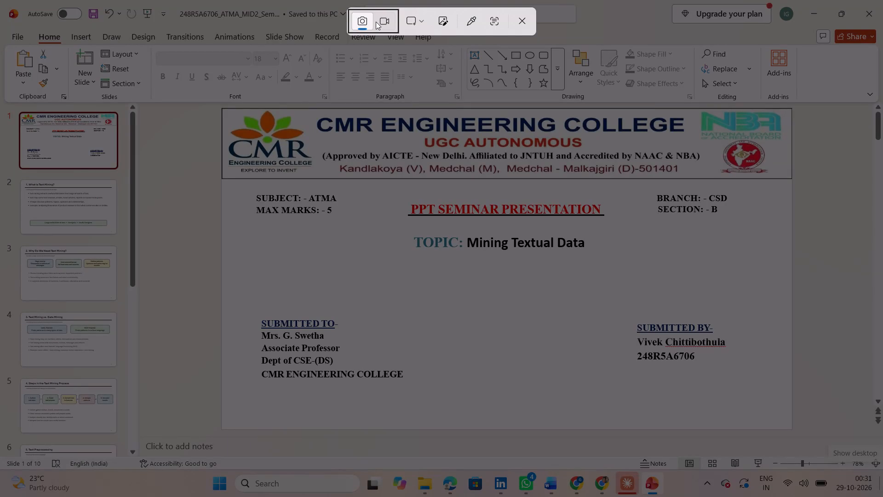
# Open the snip shape options for capturing the ATMA presentation's title slide.
pyautogui.click(429, 25)
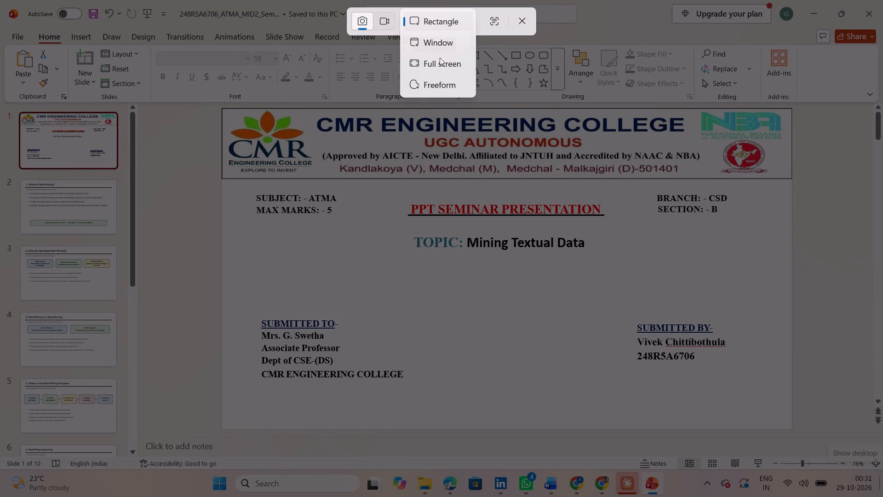
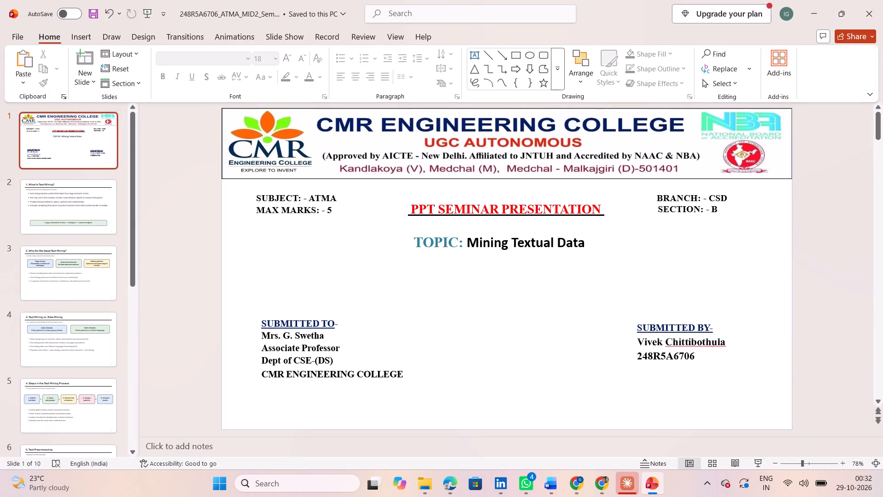
# Replace the presenter's surname after its initial C under SUBMITTED BY on the title slide with the copied surname text.
pyautogui.click(723, 341)
pyautogui.moveTo(723, 341); pyautogui.dragTo(678, 341)
pyautogui.click(678, 341)
pyautogui.click(674, 341)
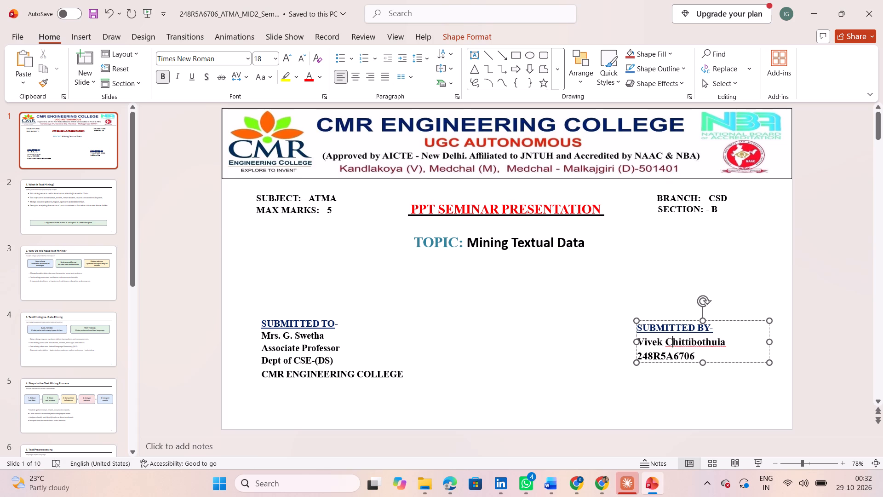
pyautogui.moveTo(674, 341); pyautogui.dragTo(722, 341)
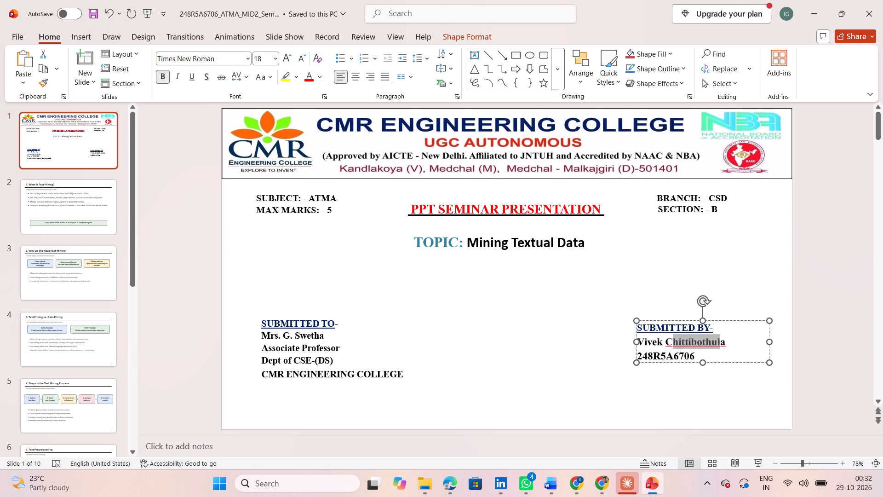
pyautogui.moveTo(722, 341); pyautogui.dragTo(724, 341)
pyautogui.click(724, 341)
pyautogui.doubleClick(724, 341)
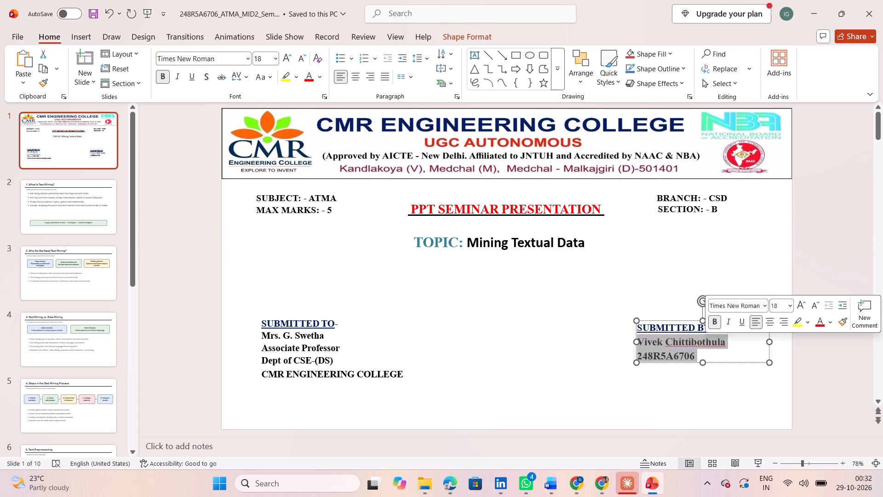
pyautogui.click(724, 341)
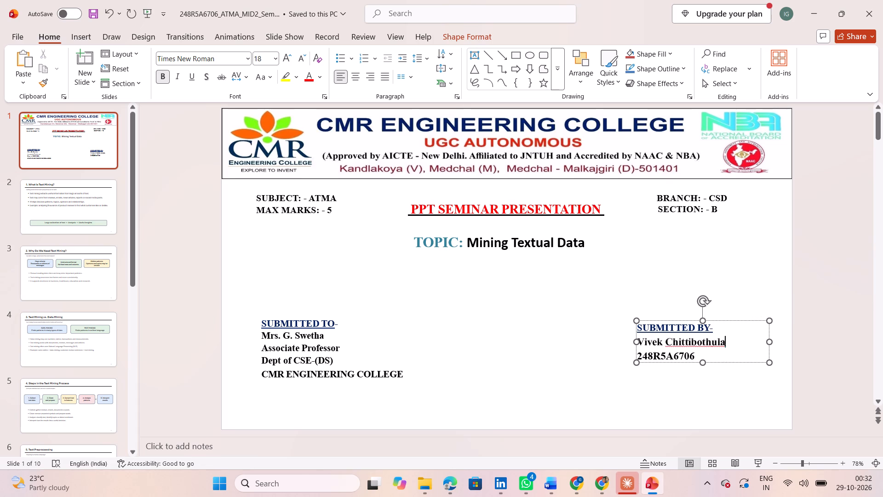
pyautogui.press('BackSpace')
pyautogui.press('BackSpace')
pyautogui.press('BackSpace')
pyautogui.press('BackSpace')
pyautogui.press('BackSpace')
pyautogui.press('BackSpace')
pyautogui.press('BackSpace')
pyautogui.press('BackSpace')
pyautogui.press('BackSpace')
pyautogui.press('BackSpace')
pyautogui.press('BackSpace')
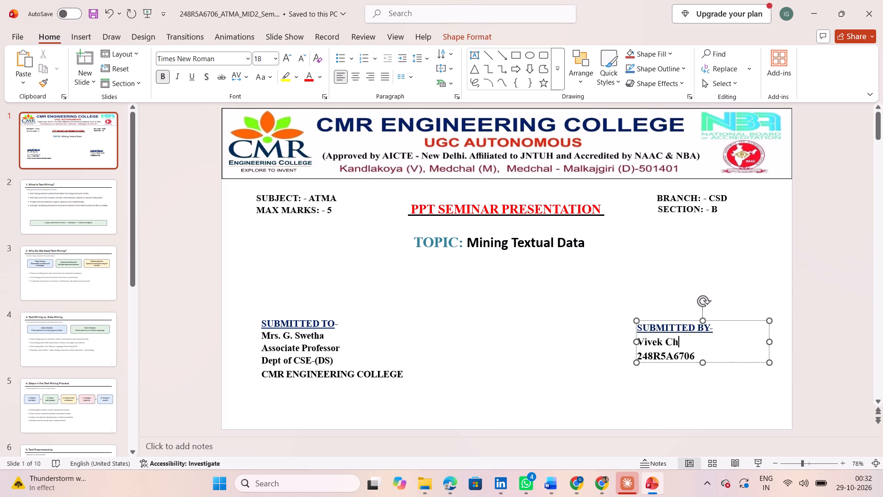
pyautogui.press('BackSpace')
pyautogui.hotkey('ctrl', 'v')
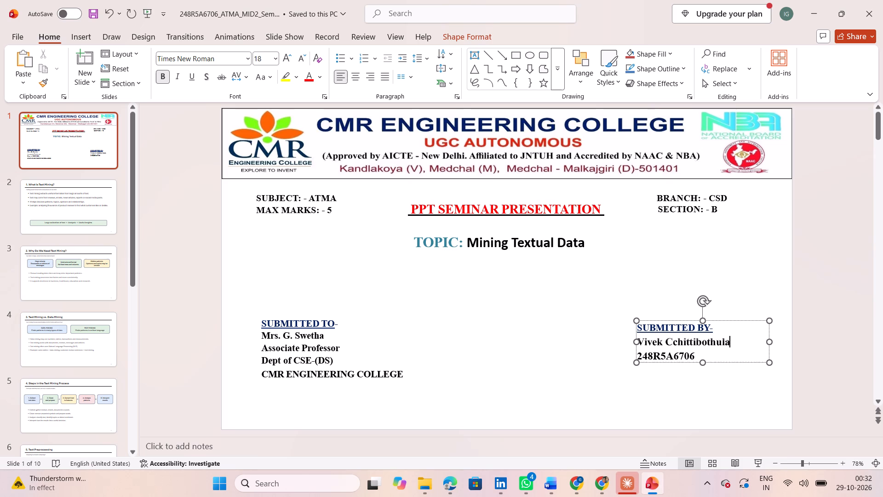
# Remove the extra lowercase c after the capital C in the presenter's surname.
pyautogui.click(676, 342)
pyautogui.press('BackSpace')
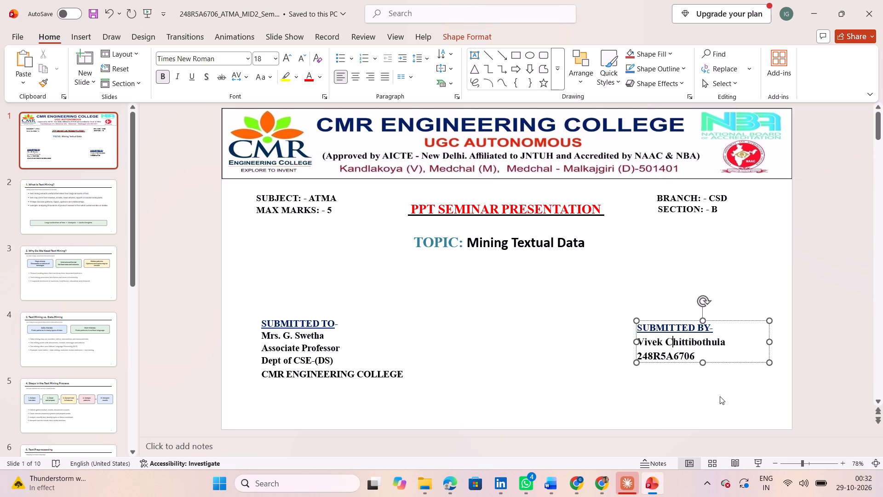
# Save the ATMA presentation and deselect the SUBMITTED BY text box.
pyautogui.hotkey('ctrl', 's')
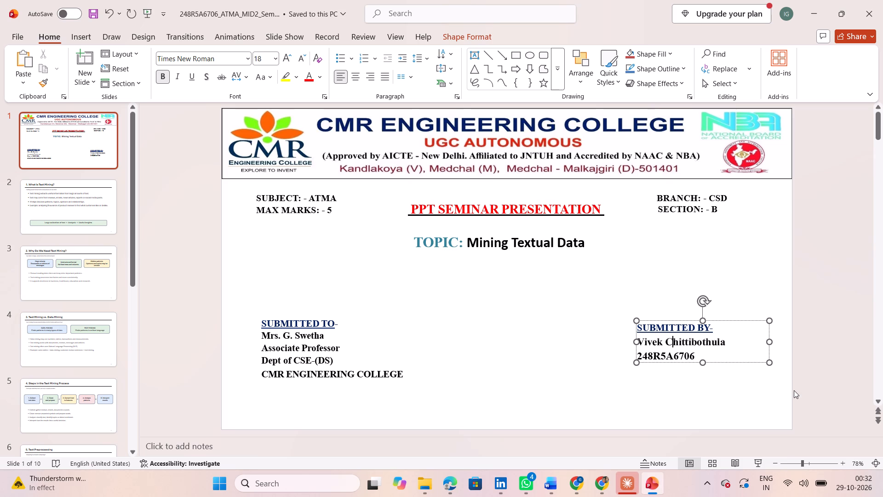
pyautogui.click(794, 390)
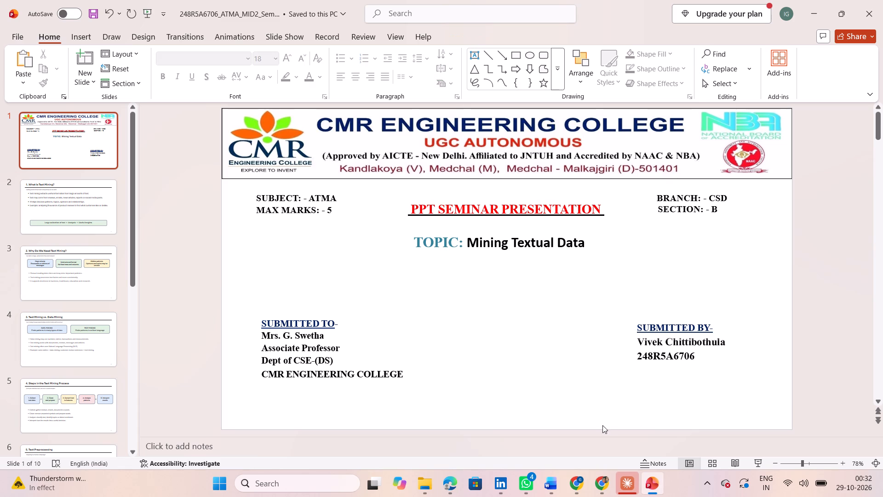
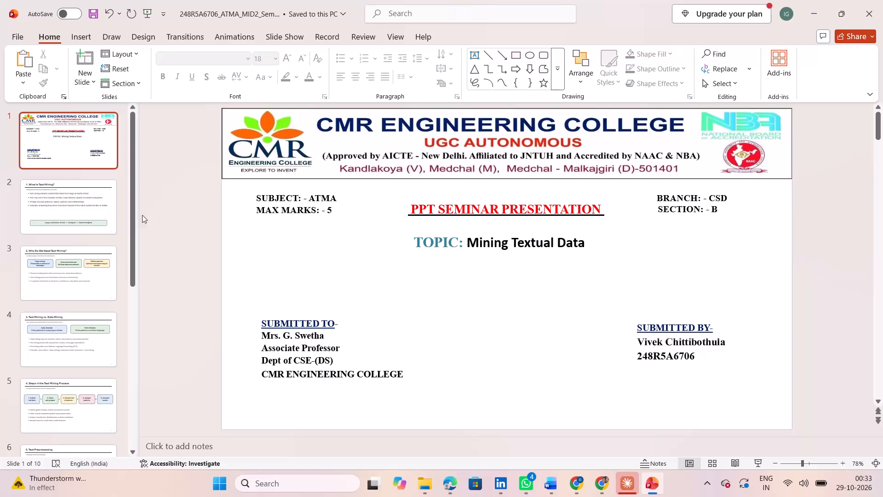
# Look over the first three slides of the ATMA presentation and return to its title slide.
pyautogui.click(74, 146)
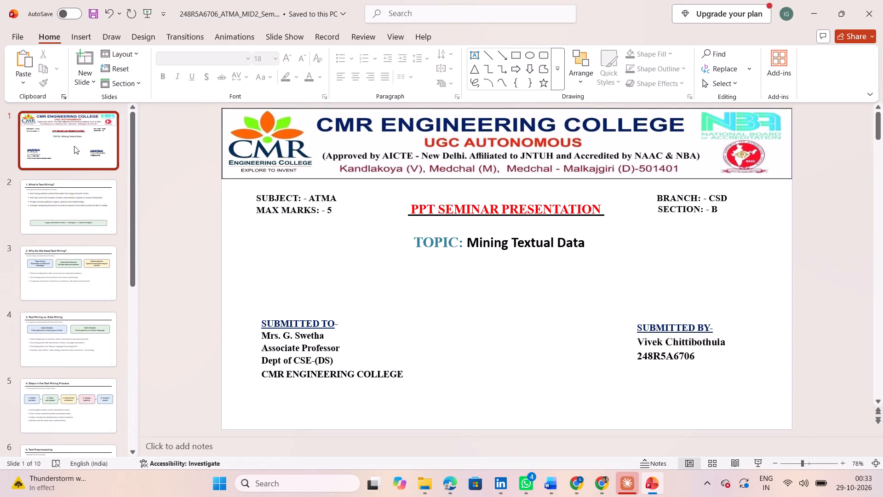
pyautogui.click(75, 217)
pyautogui.click(85, 284)
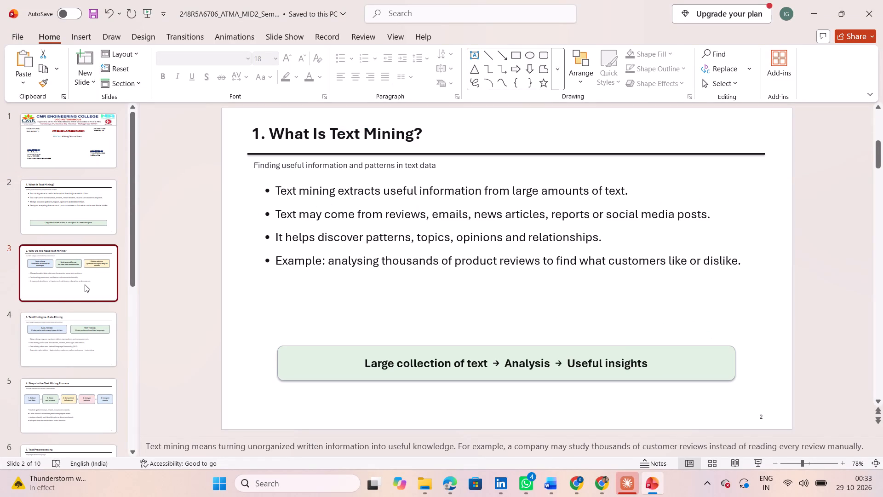
pyautogui.click(72, 144)
pyautogui.click(75, 221)
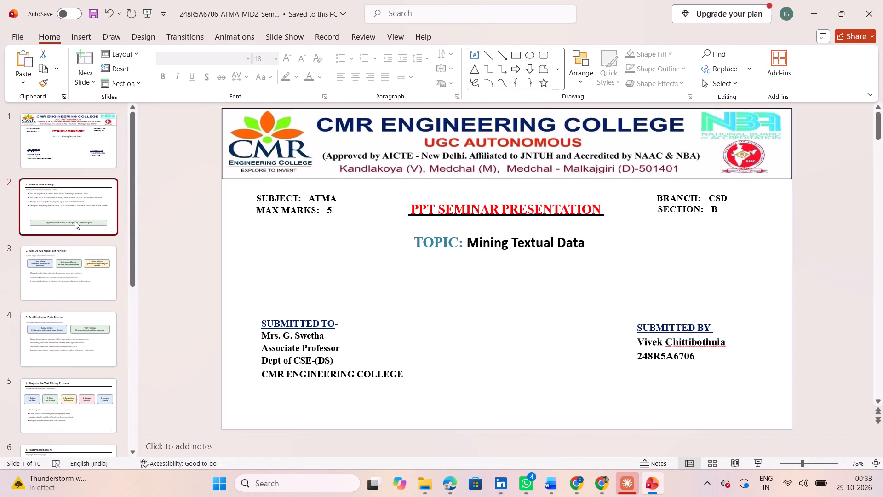
pyautogui.click(69, 144)
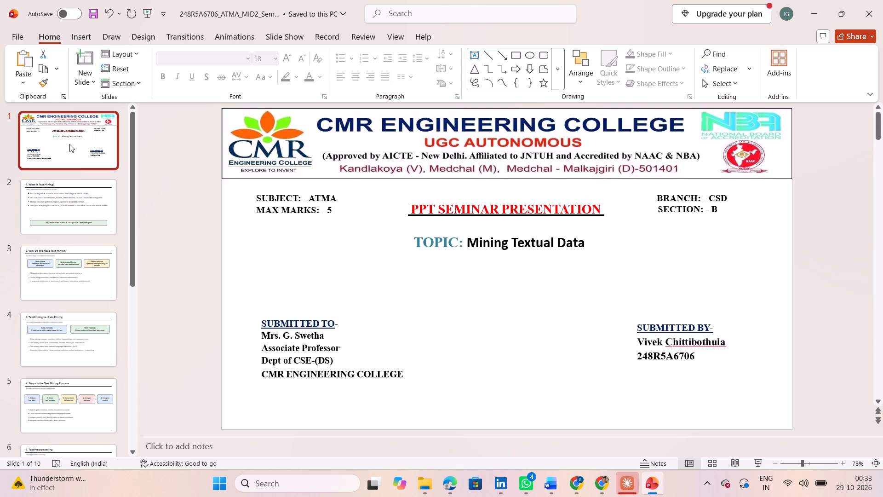
pyautogui.click(80, 143)
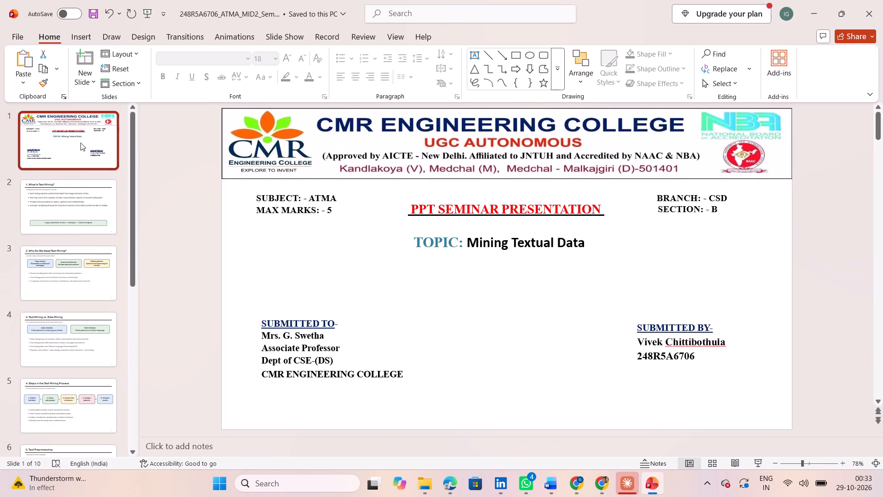
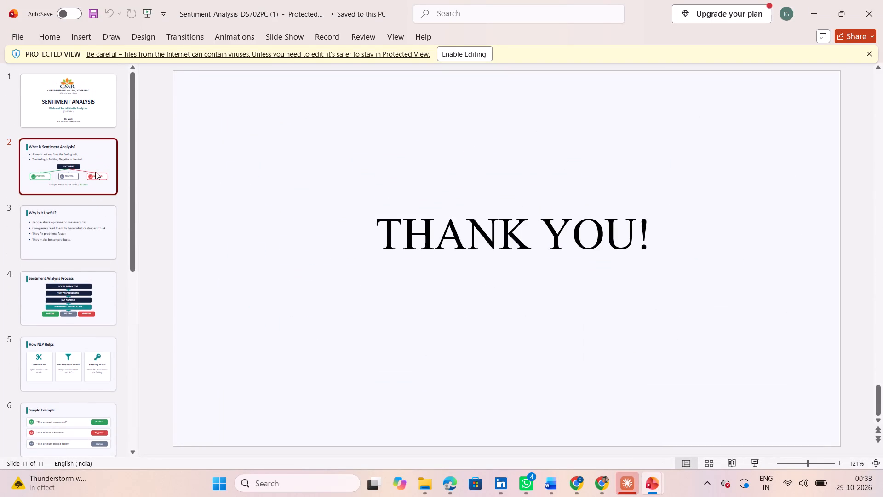
# Look through the Sentiment Analysis presentation's slides, from the title slide to the closing THANK YOU slide.
pyautogui.click(91, 110)
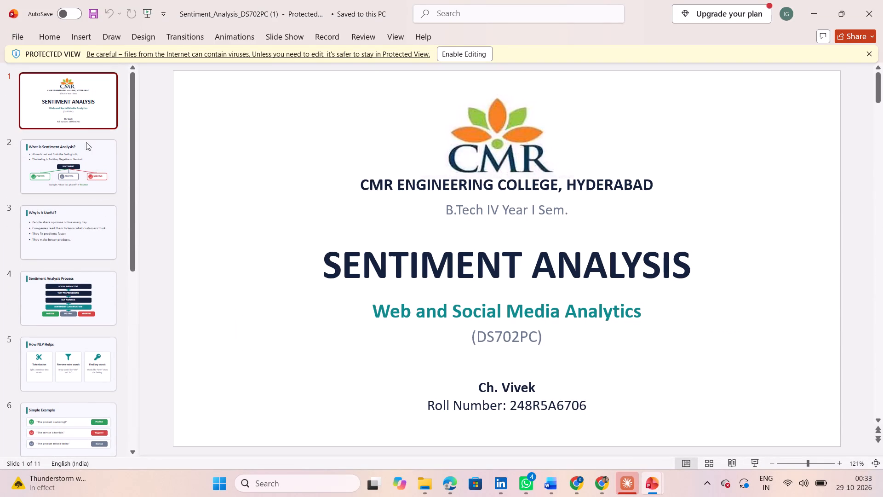
pyautogui.click(81, 179)
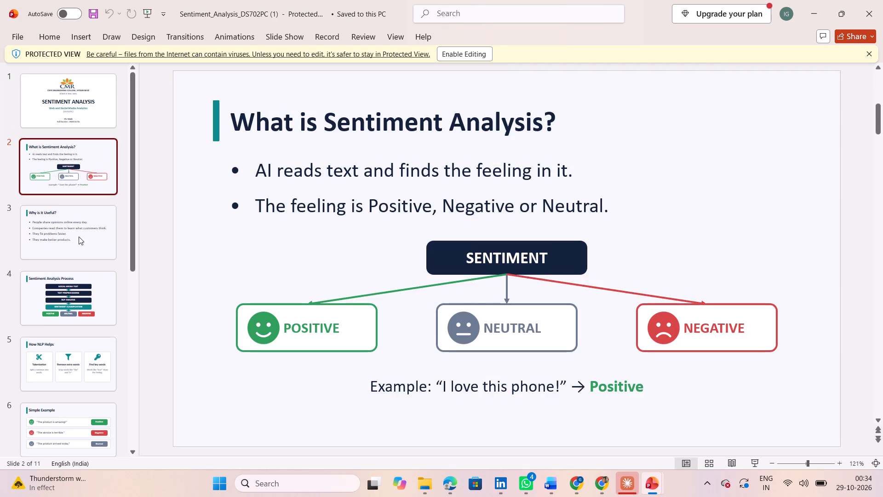
pyautogui.click(79, 237)
pyautogui.click(75, 297)
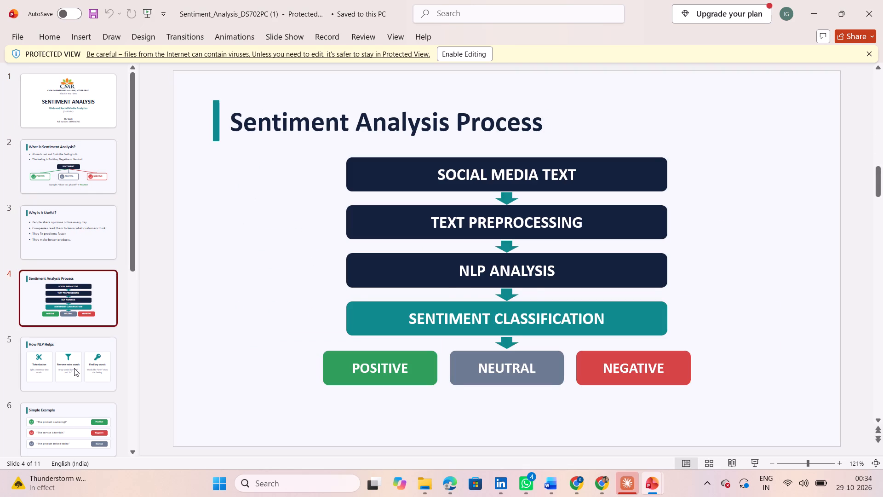
pyautogui.click(74, 368)
pyautogui.scroll(-6, 74, 368)
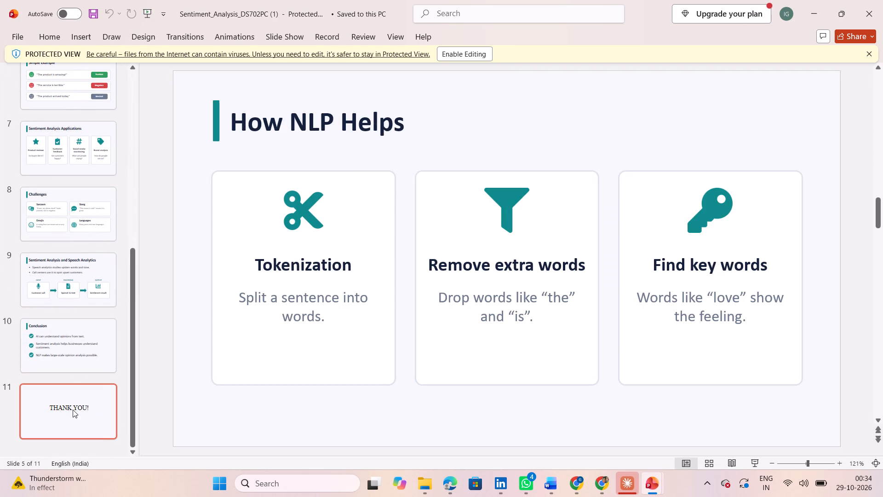
pyautogui.click(72, 416)
pyautogui.scroll(7, 72, 416)
pyautogui.scroll(-5, 72, 416)
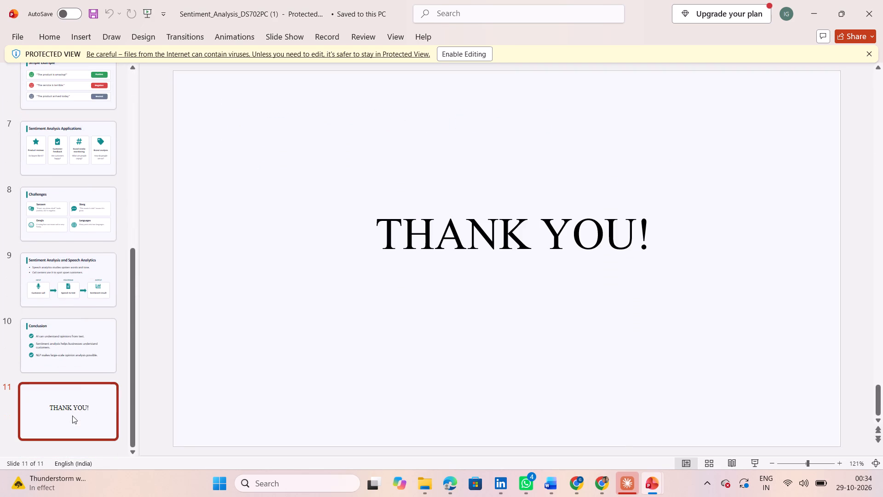
pyautogui.click(85, 393)
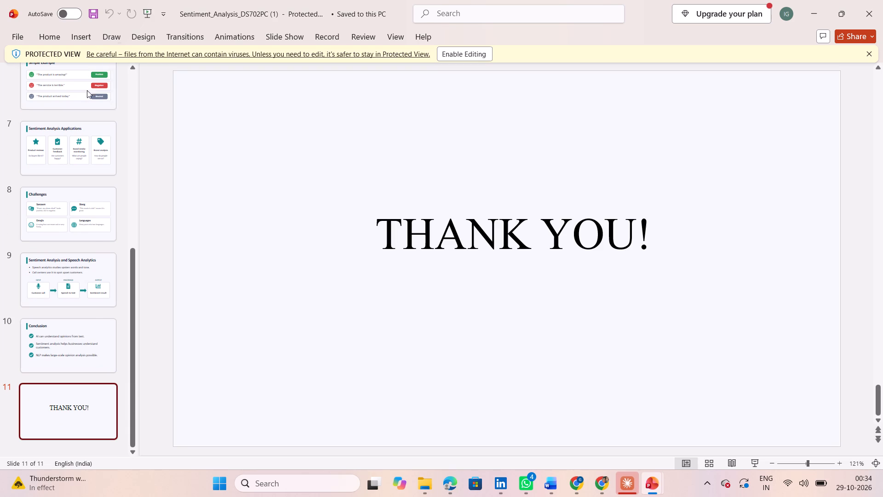
pyautogui.click(57, 334)
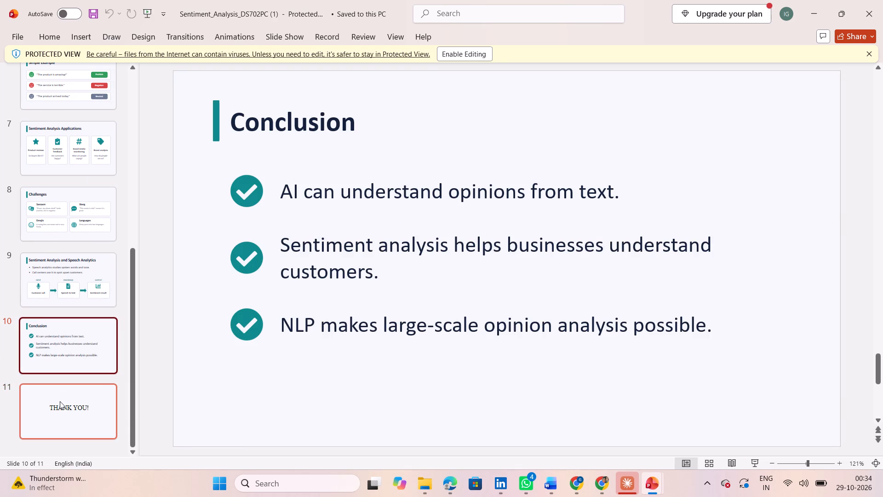
pyautogui.click(59, 415)
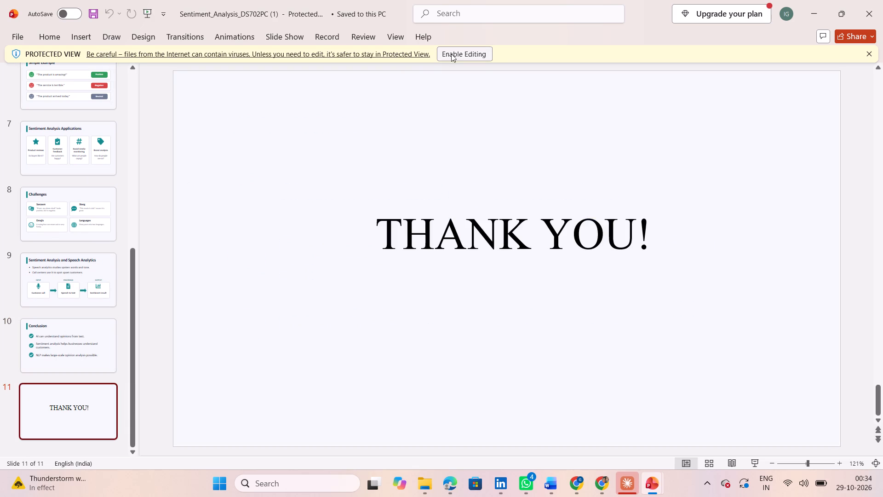
# Enable editing of the Sentiment Analysis presentation and cut its closing THANK YOU slide.
pyautogui.click(462, 51)
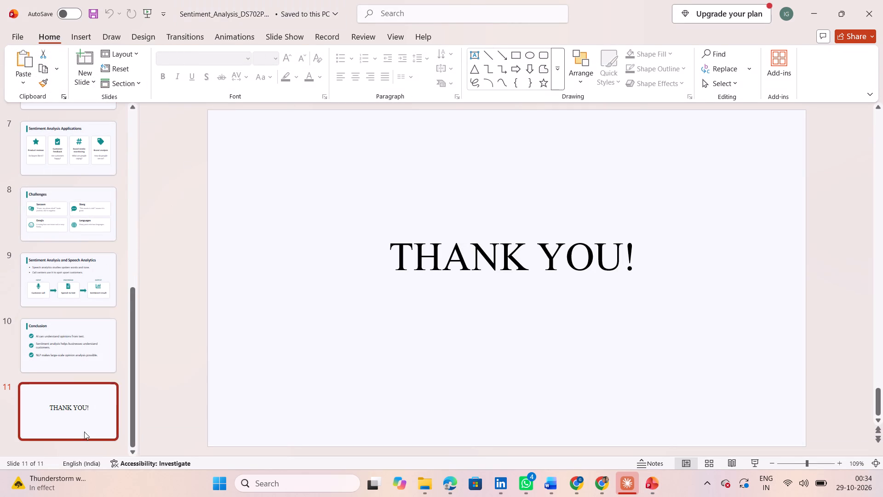
pyautogui.rightClick(73, 397)
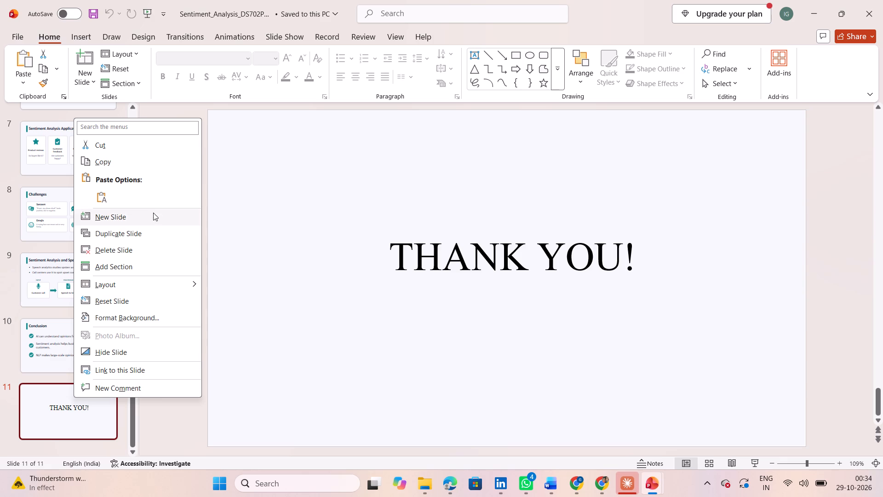
pyautogui.click(101, 150)
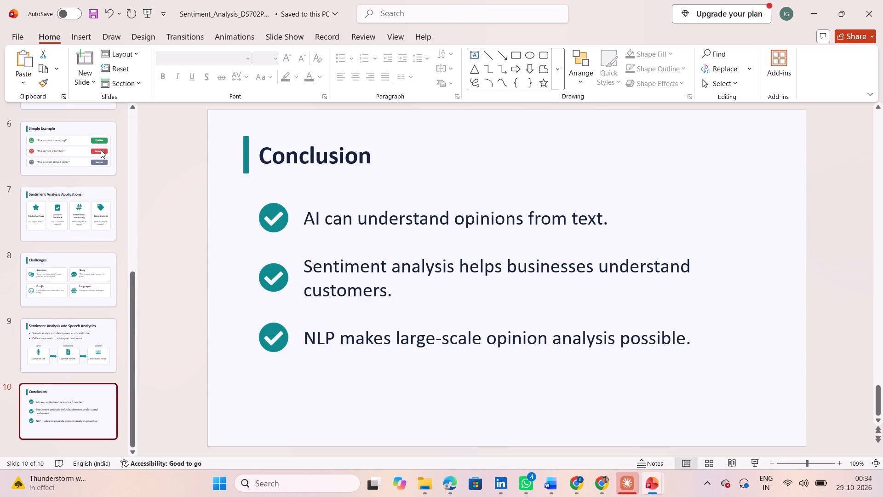
# Cut the original SENTIMENT ANALYSIS title slide from the start of the presentation.
pyautogui.scroll(7, 101, 150)
pyautogui.click(101, 150)
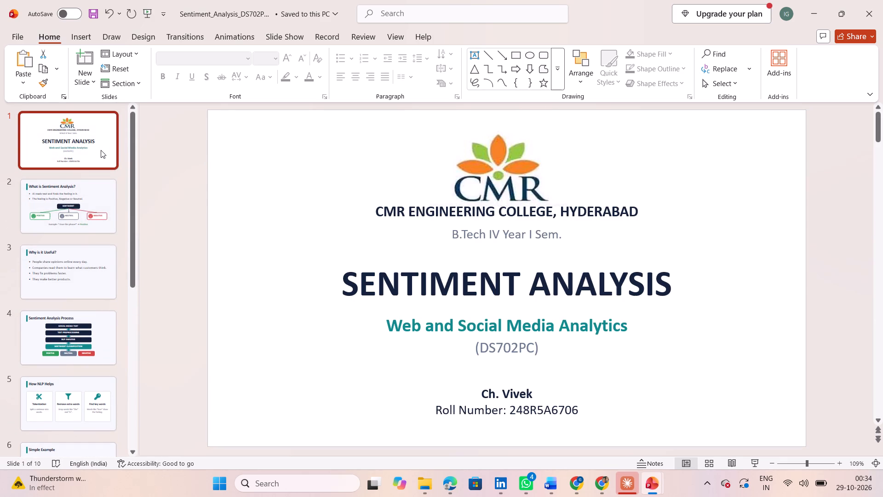
pyautogui.rightClick(101, 150)
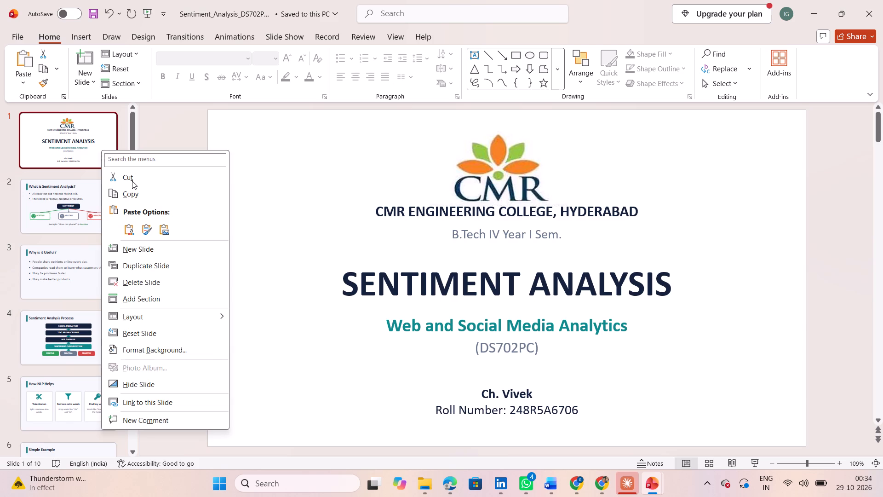
pyautogui.click(132, 181)
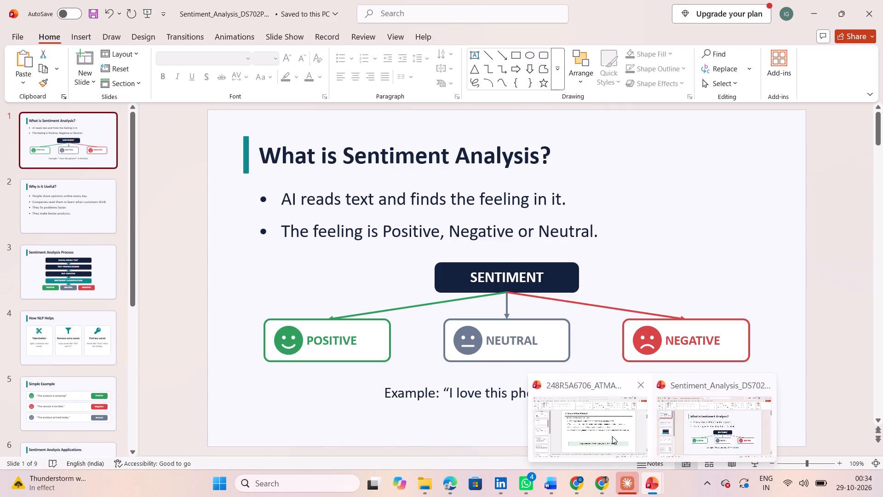
# Copy the title slide of the ATMA presentation into the Sentiment Analysis presentation and make it the first slide.
pyautogui.click(612, 436)
pyautogui.click(91, 160)
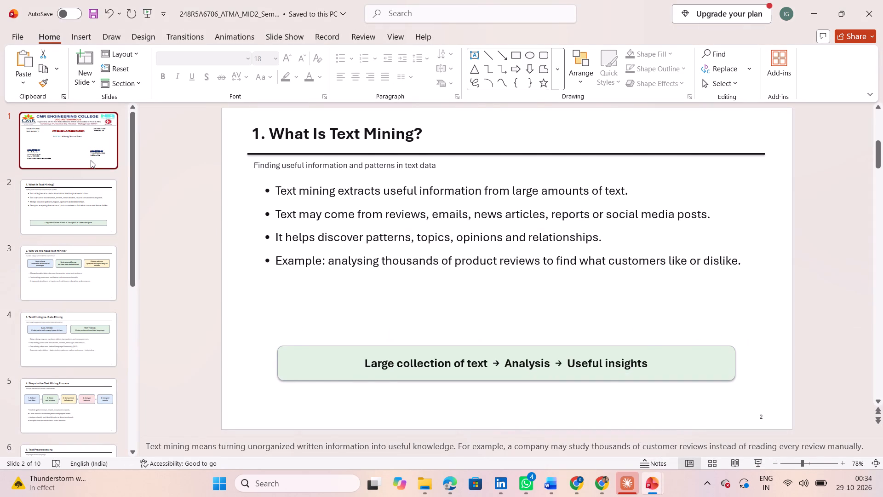
pyautogui.rightClick(91, 160)
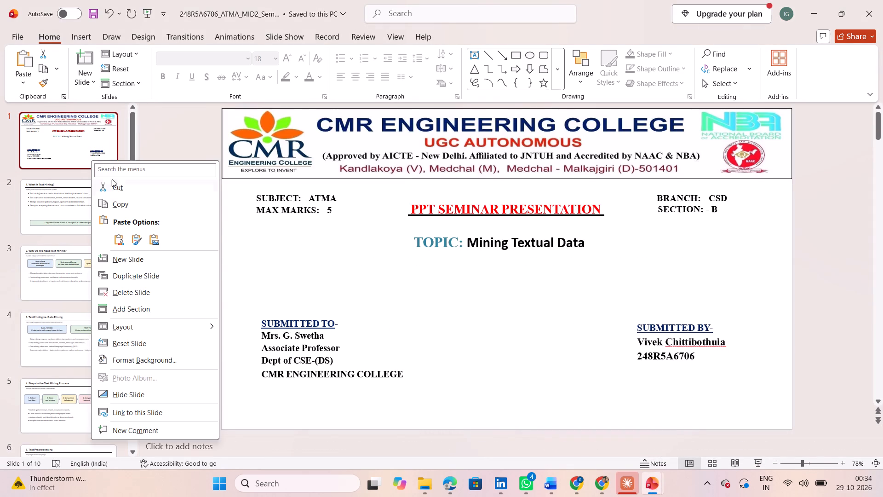
pyautogui.click(120, 203)
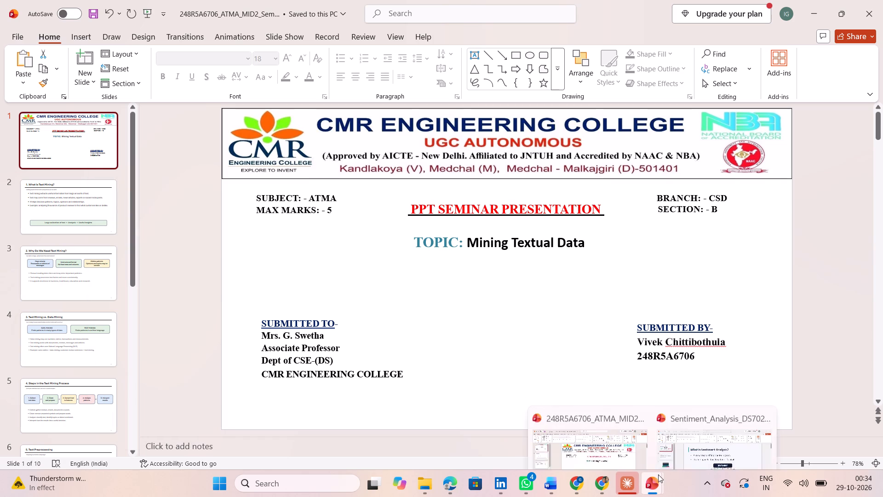
pyautogui.click(720, 429)
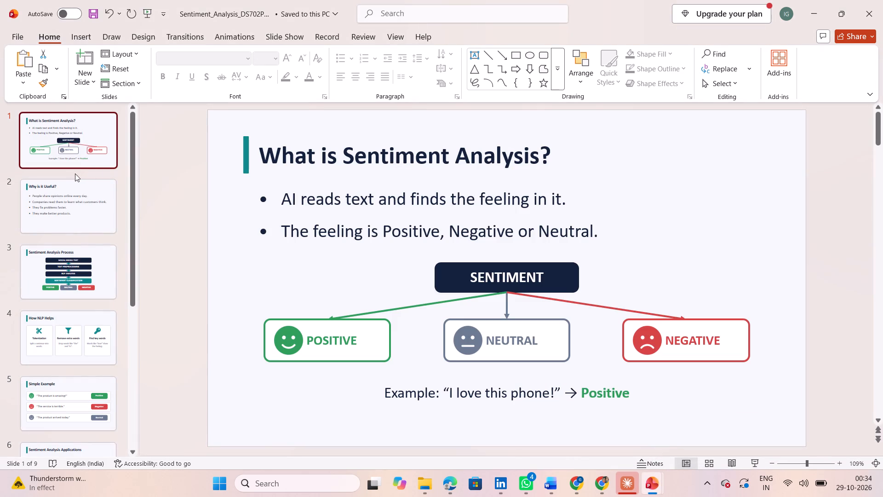
pyautogui.click(72, 173)
pyautogui.hotkey('ctrl', 'v')
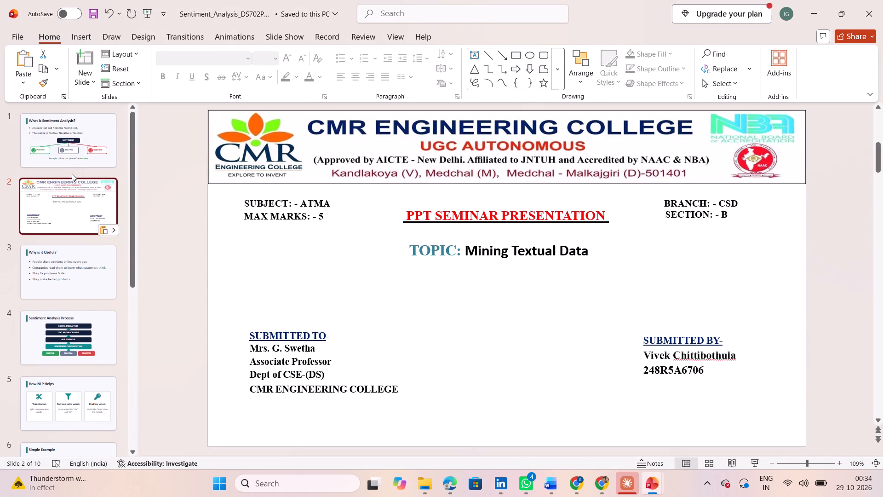
pyautogui.moveTo(66, 202); pyautogui.dragTo(66, 123)
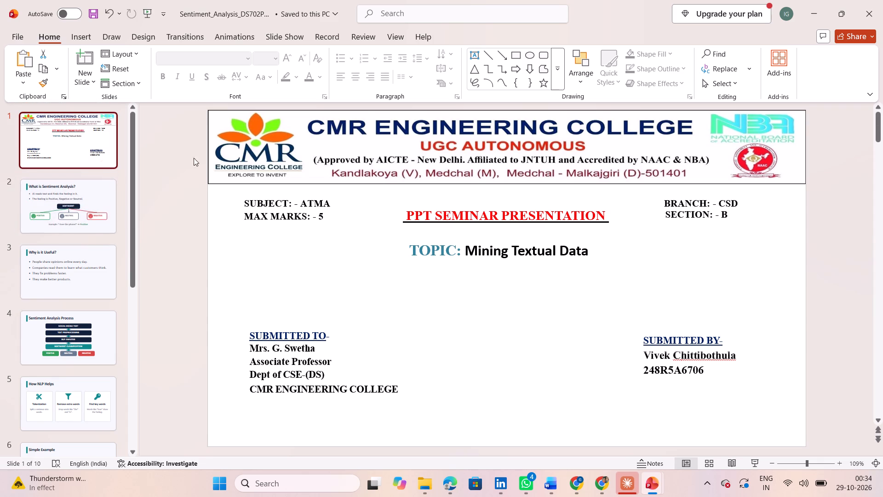
# Change the subject on the new title slide to WSMA.
pyautogui.click(313, 202)
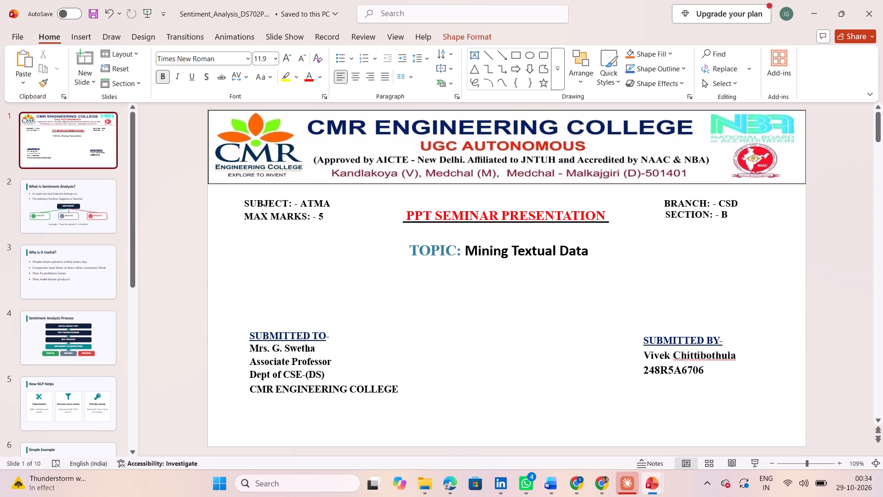
pyautogui.press('BackSpace')
pyautogui.press('BackSpace')
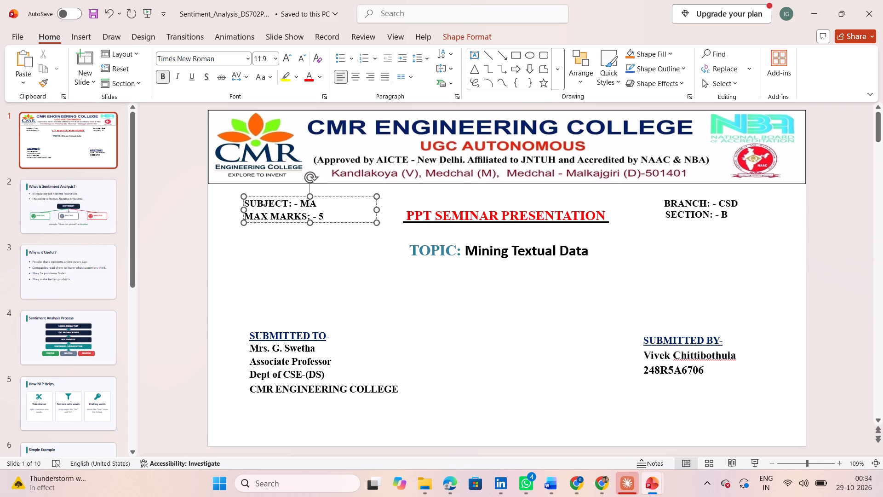
pyautogui.write('WS')
# Replace the faculty name under SUBMITTED TO on the title slide with the beginning "Dr. P".
pyautogui.click(403, 387)
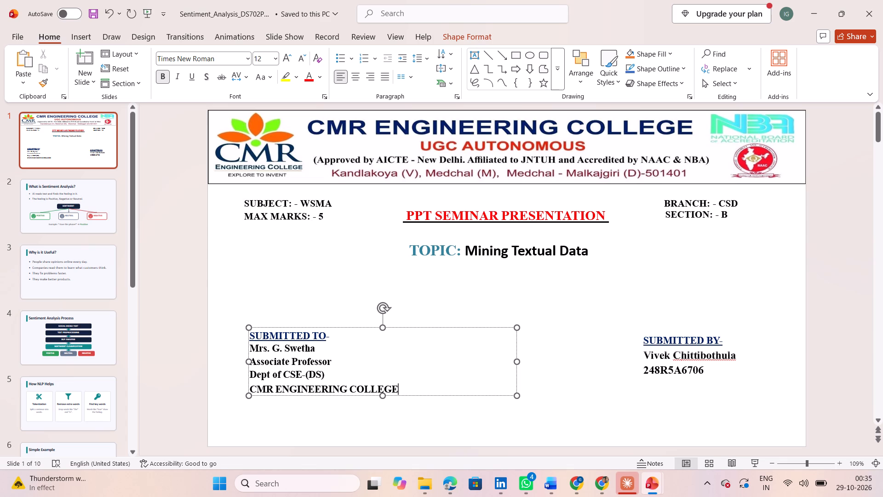
pyautogui.click(314, 347)
pyautogui.moveTo(314, 347); pyautogui.dragTo(270, 347)
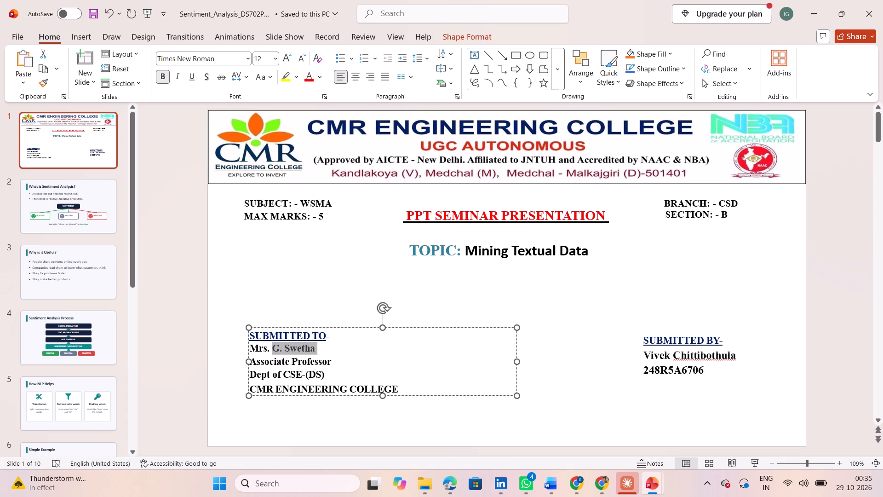
pyautogui.moveTo(270, 347); pyautogui.dragTo(250, 348)
pyautogui.press('d')
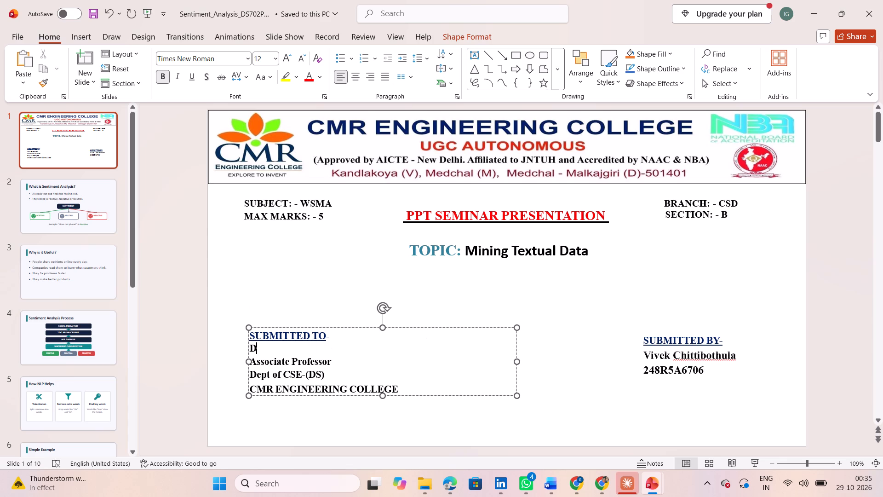
pyautogui.write('r.')
pyautogui.press('space')
pyautogui.press('p')
pyautogui.press('BackSpace')
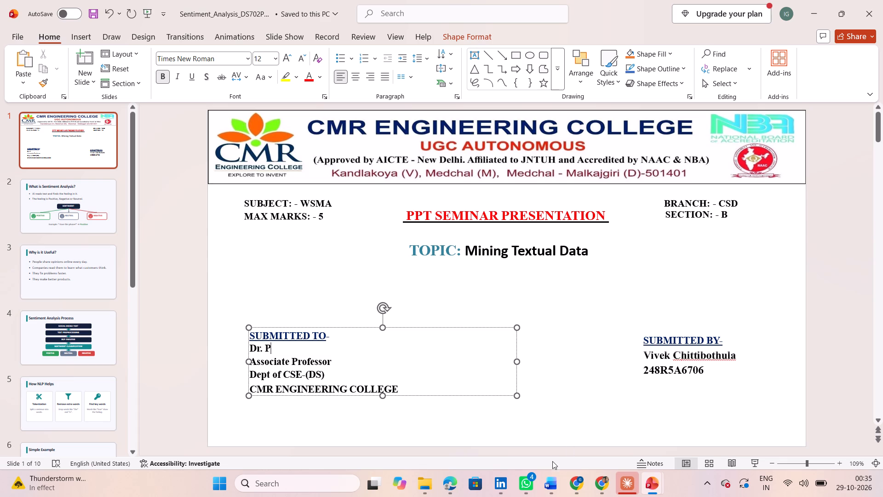
# Switch to File Explorer and open the existing WSMA NLP and Text Mining Applications seminar PDF from the Downloads folder.
pyautogui.click(426, 483)
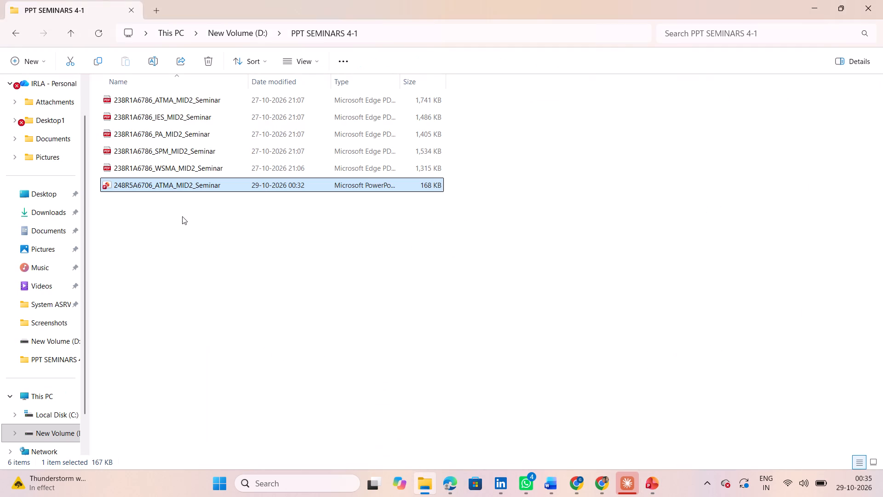
pyautogui.click(46, 214)
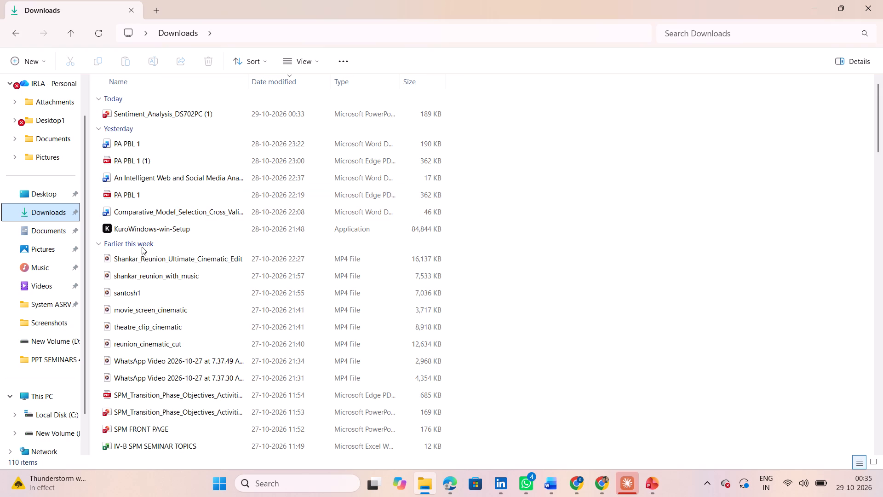
pyautogui.scroll(-2, 141, 359)
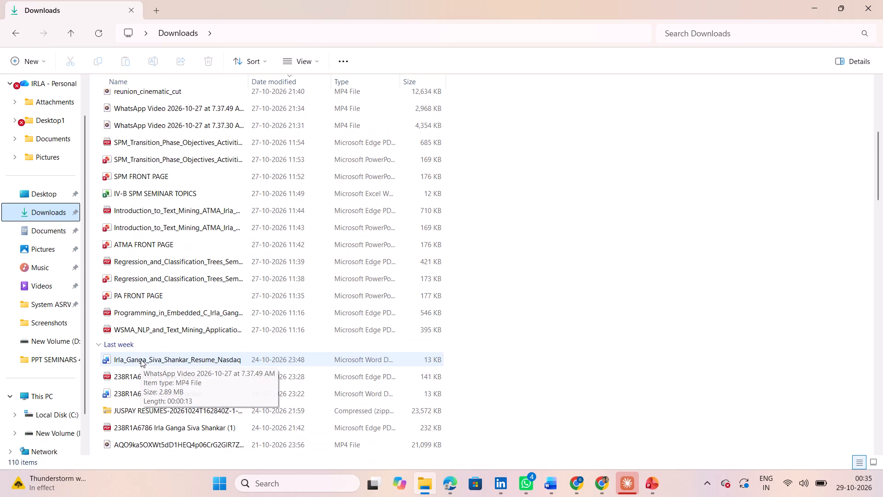
pyautogui.doubleClick(144, 329)
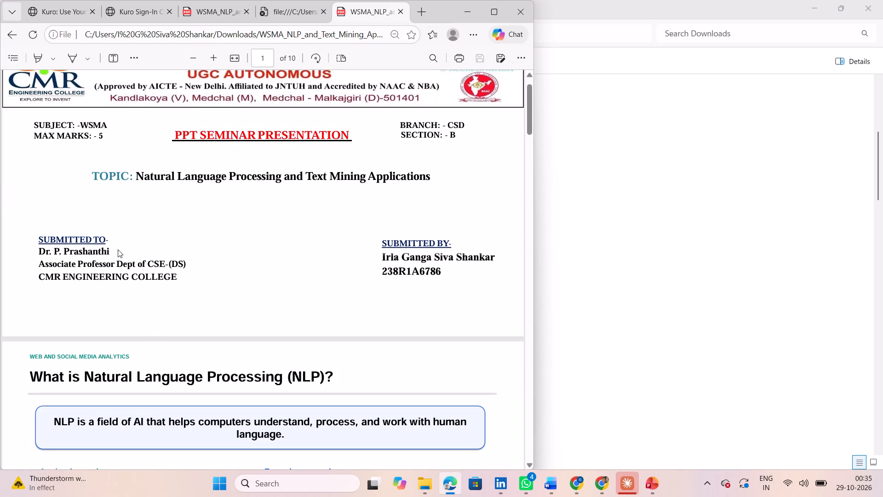
# Copy the faculty member's surname from the PDF's title page and add it after "Dr. P." under SUBMITTED TO in the Sentiment Analysis presentation.
pyautogui.click(113, 250)
pyautogui.moveTo(113, 250); pyautogui.dragTo(45, 252)
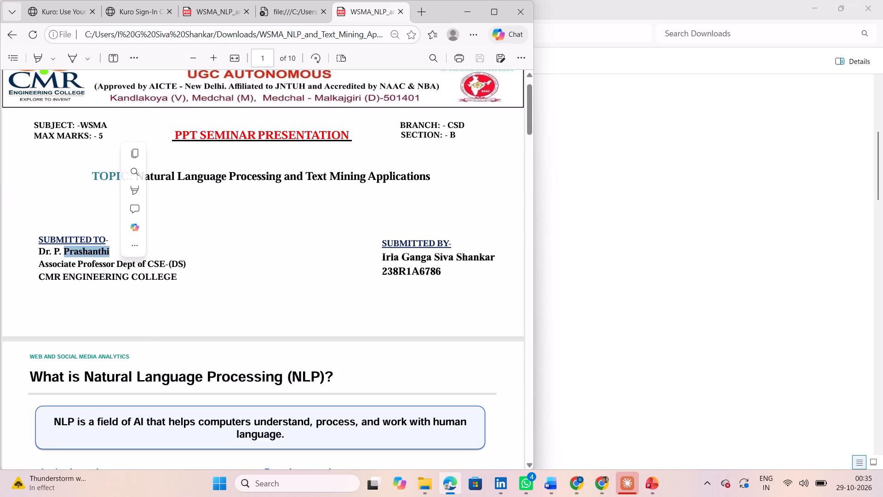
pyautogui.moveTo(45, 252); pyautogui.dragTo(45, 252)
pyautogui.hotkey('ctrl', 'c')
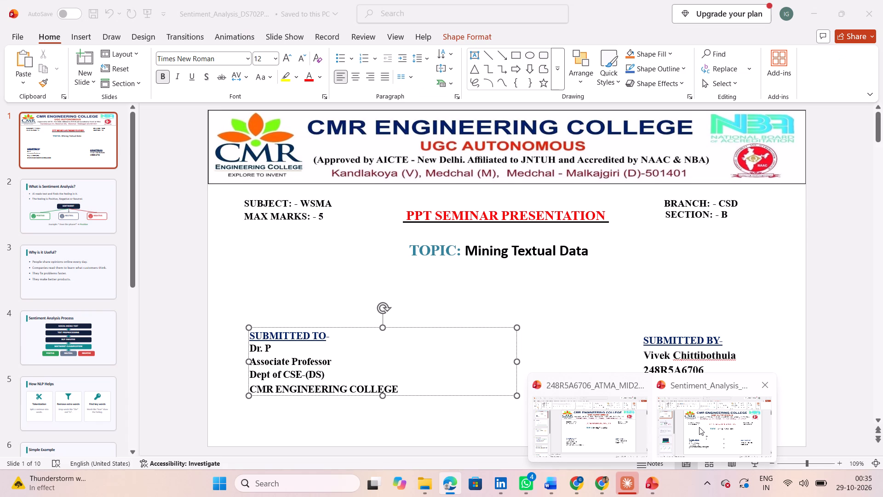
pyautogui.click(699, 427)
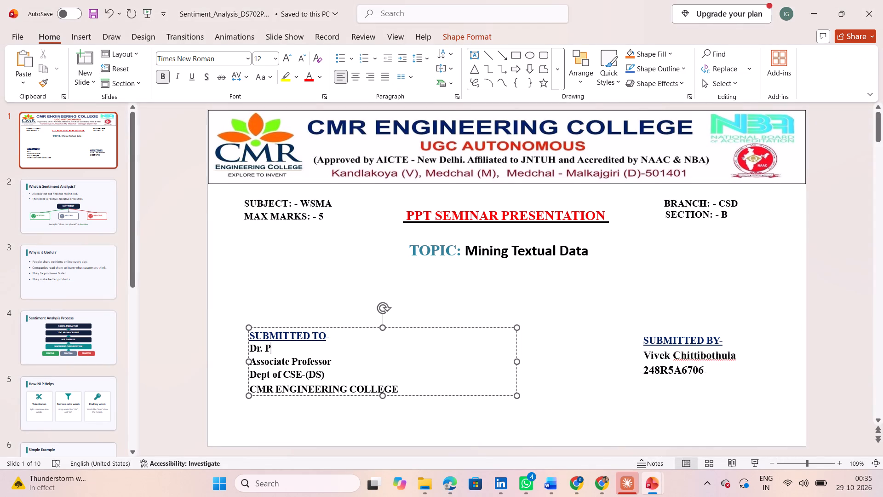
pyautogui.write('.')
pyautogui.press('space')
pyautogui.hotkey('ctrl', 'v')
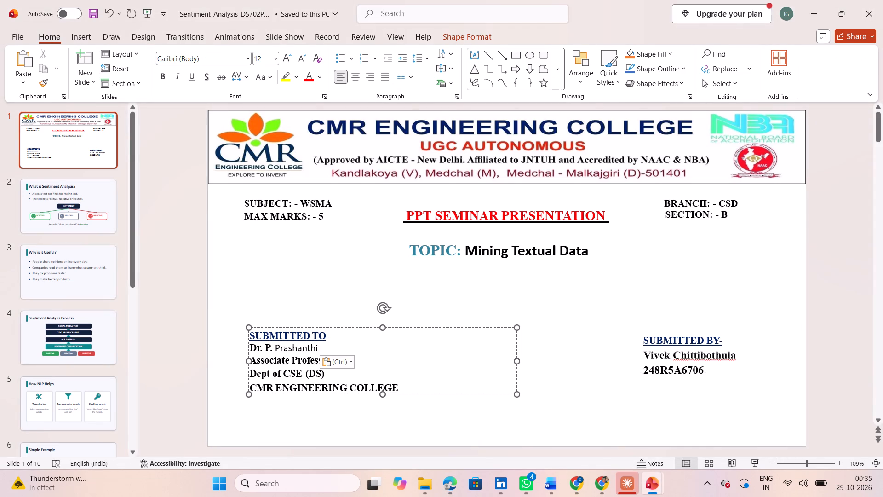
# Make the pasted faculty surname bold and set its font size to 14.
pyautogui.moveTo(317, 348); pyautogui.dragTo(281, 348)
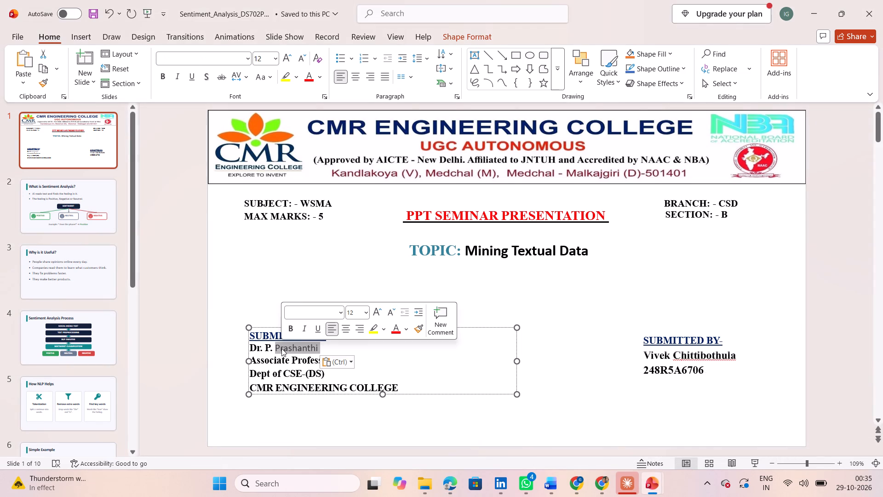
pyautogui.click(292, 331)
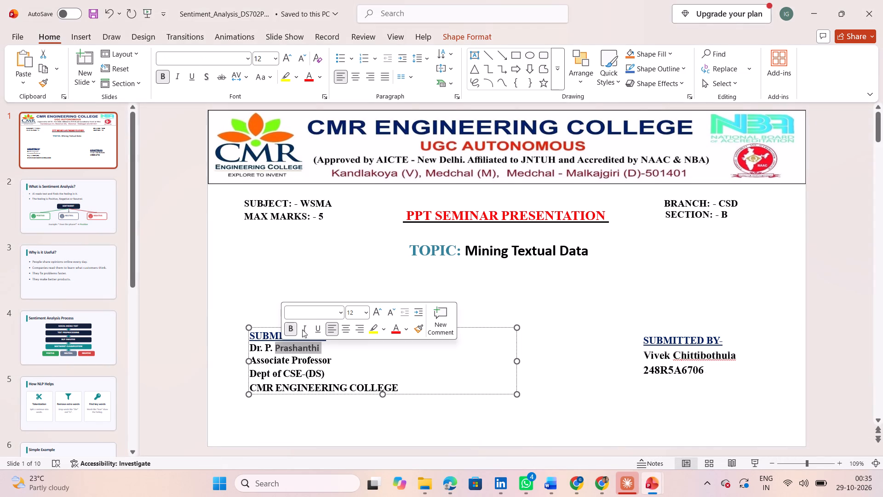
pyautogui.click(367, 311)
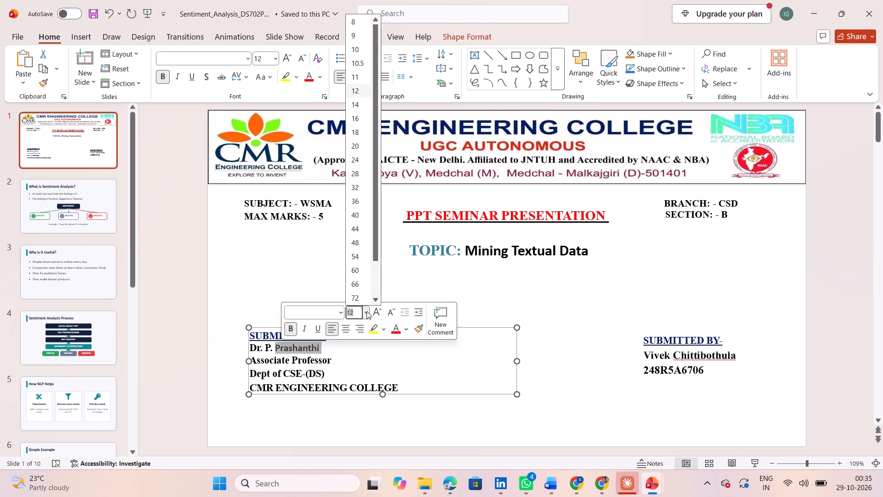
pyautogui.click(356, 104)
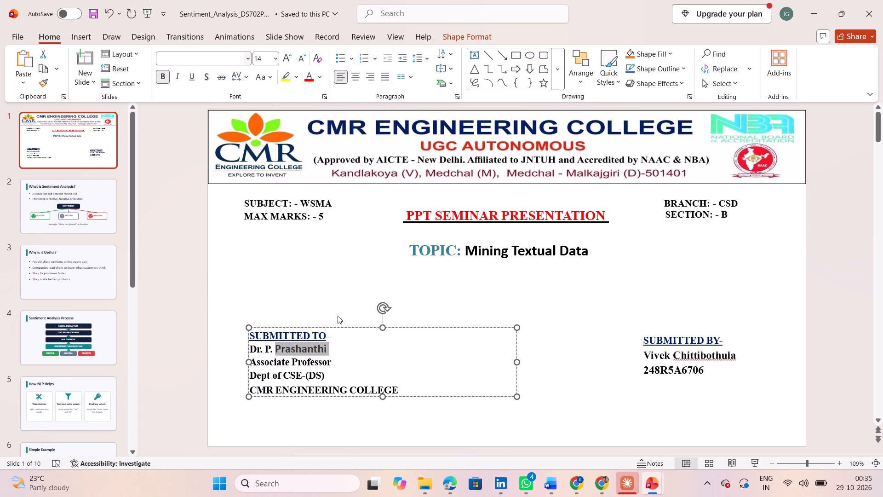
# Set the font of the whole faculty name line under SUBMITTED TO to Times New Roman.
pyautogui.click(333, 353)
pyautogui.moveTo(333, 353); pyautogui.dragTo(299, 354)
pyautogui.moveTo(299, 354); pyautogui.dragTo(319, 358)
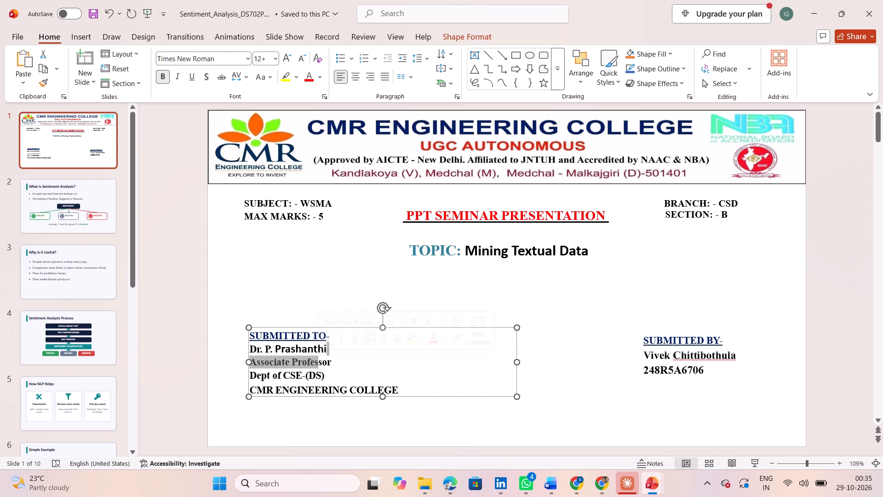
pyautogui.click(336, 345)
pyautogui.moveTo(336, 345); pyautogui.dragTo(283, 347)
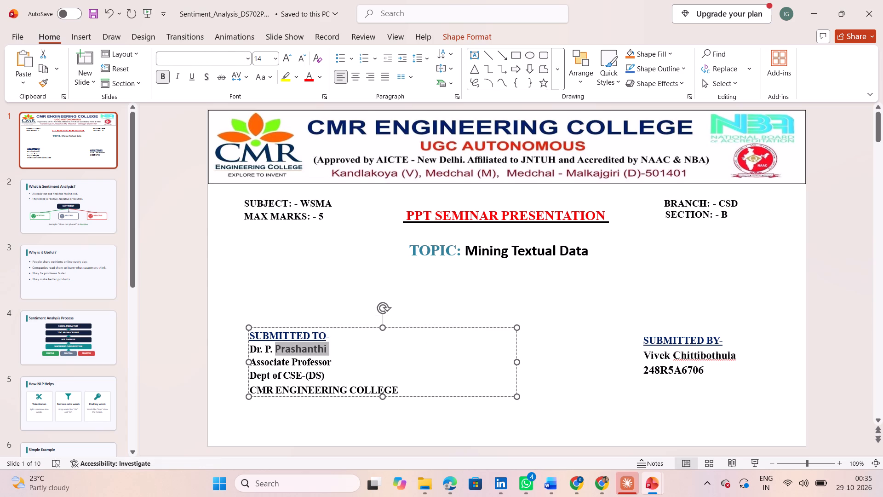
pyautogui.moveTo(283, 347); pyautogui.dragTo(247, 348)
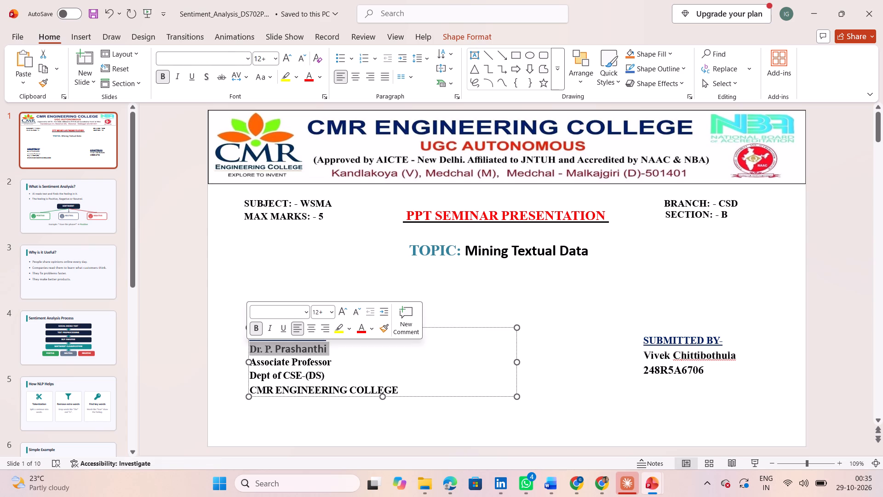
pyautogui.click(288, 310)
pyautogui.write('times')
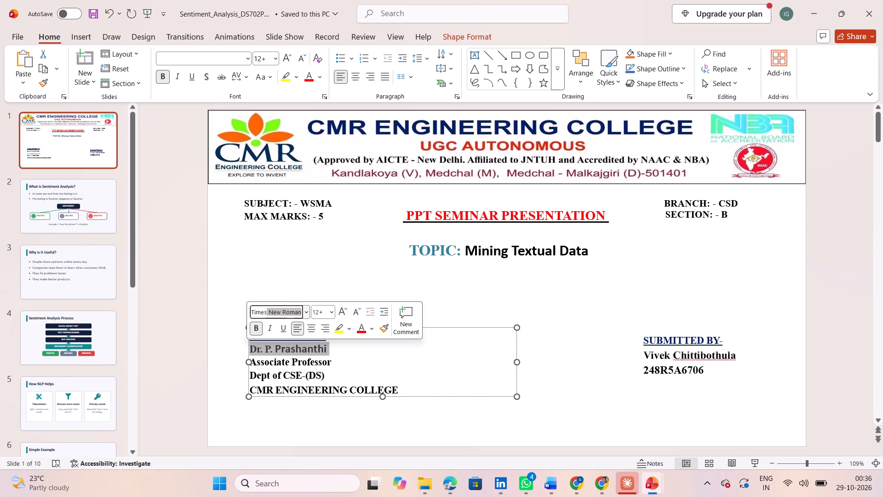
pyautogui.click(350, 360)
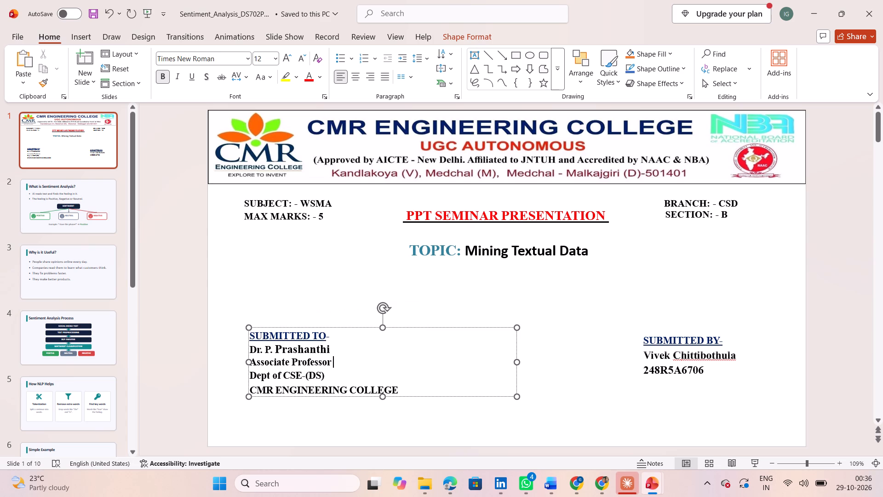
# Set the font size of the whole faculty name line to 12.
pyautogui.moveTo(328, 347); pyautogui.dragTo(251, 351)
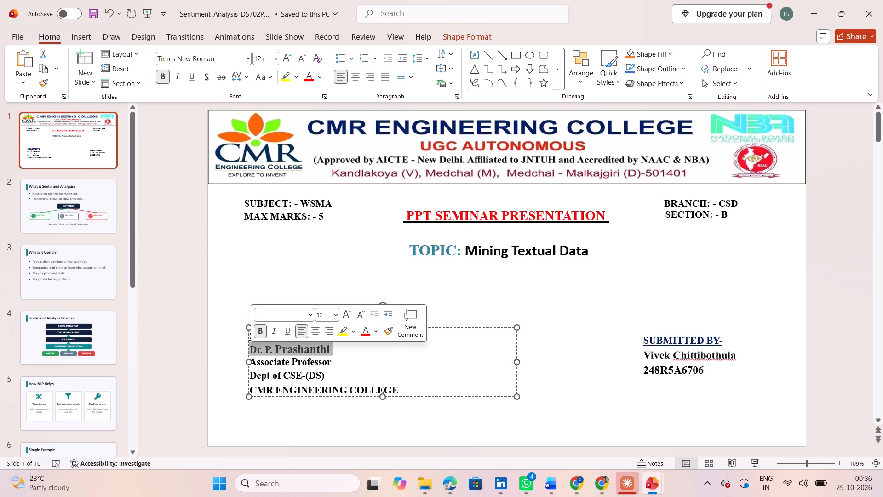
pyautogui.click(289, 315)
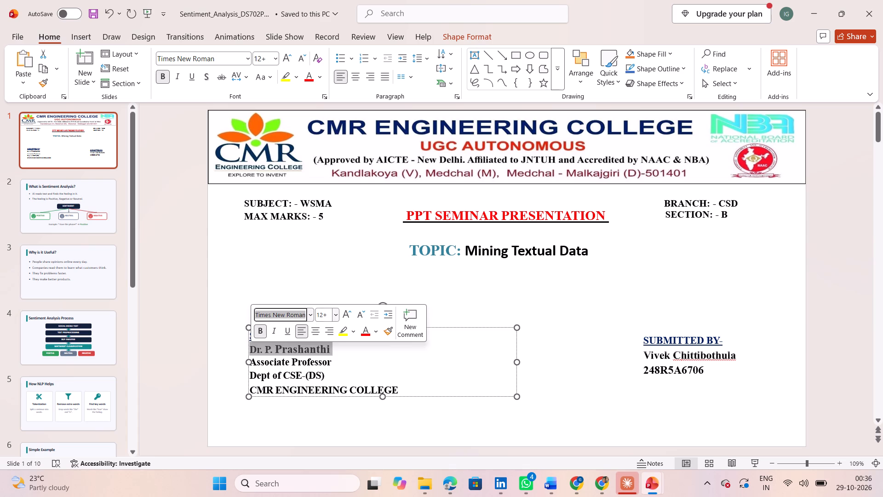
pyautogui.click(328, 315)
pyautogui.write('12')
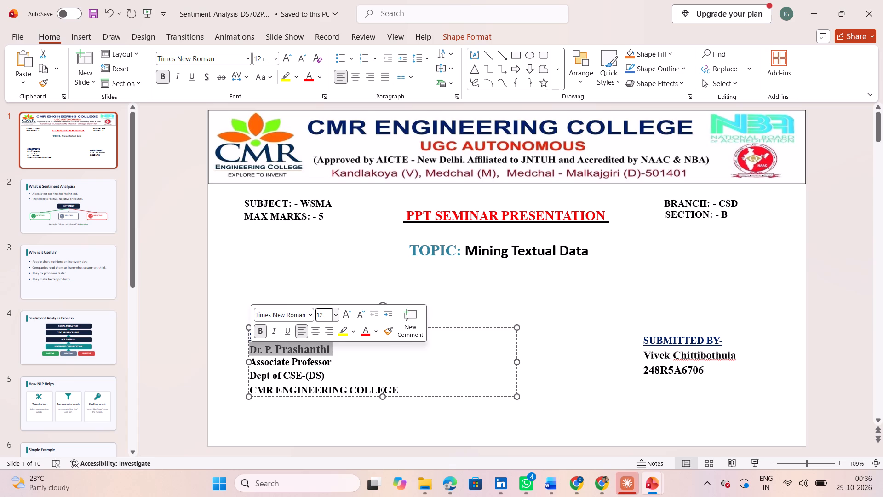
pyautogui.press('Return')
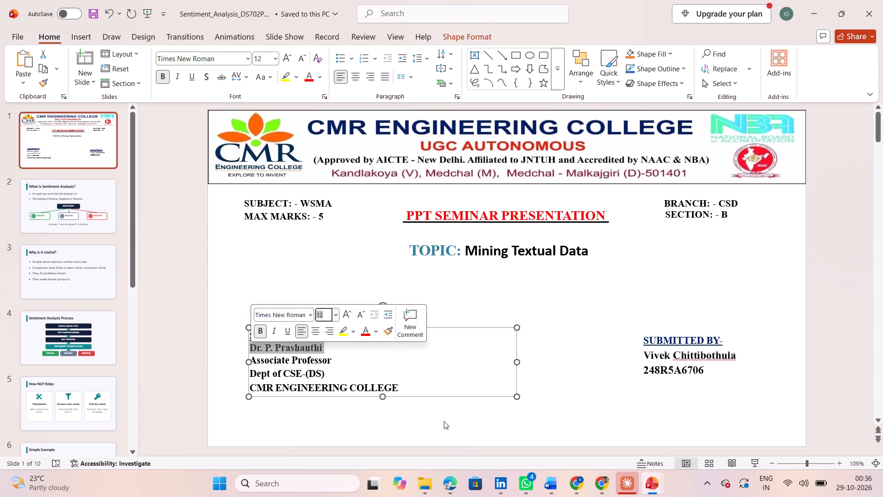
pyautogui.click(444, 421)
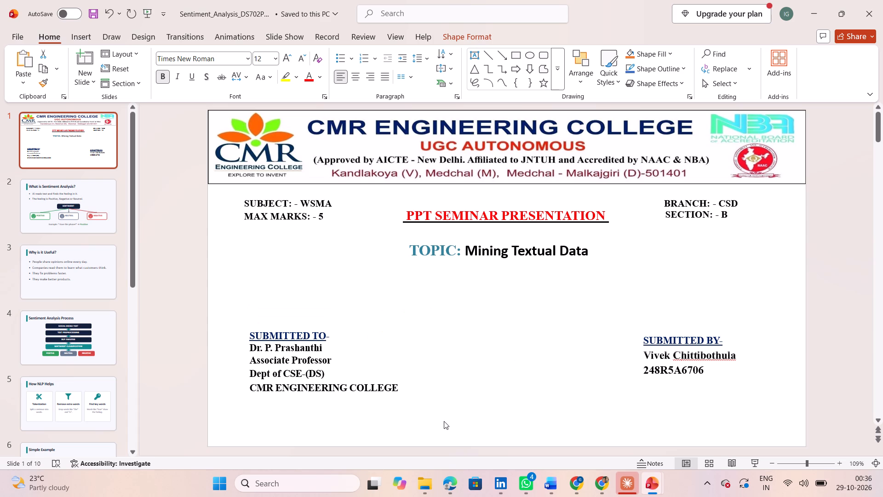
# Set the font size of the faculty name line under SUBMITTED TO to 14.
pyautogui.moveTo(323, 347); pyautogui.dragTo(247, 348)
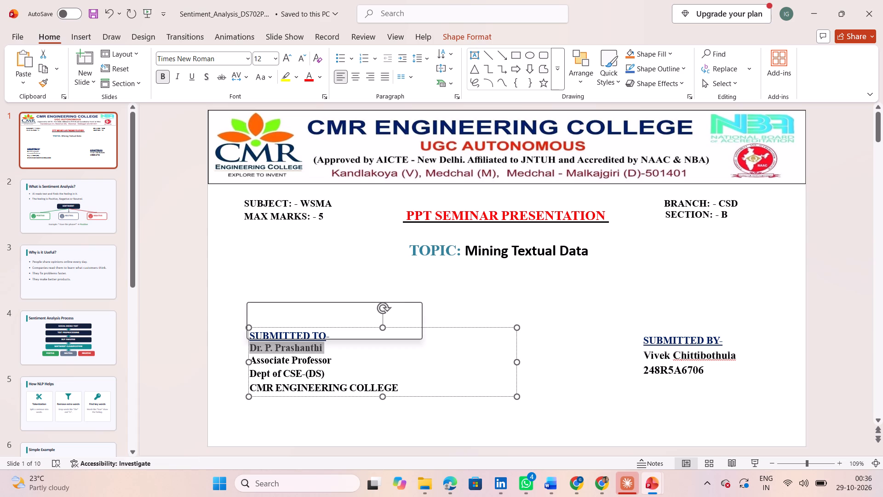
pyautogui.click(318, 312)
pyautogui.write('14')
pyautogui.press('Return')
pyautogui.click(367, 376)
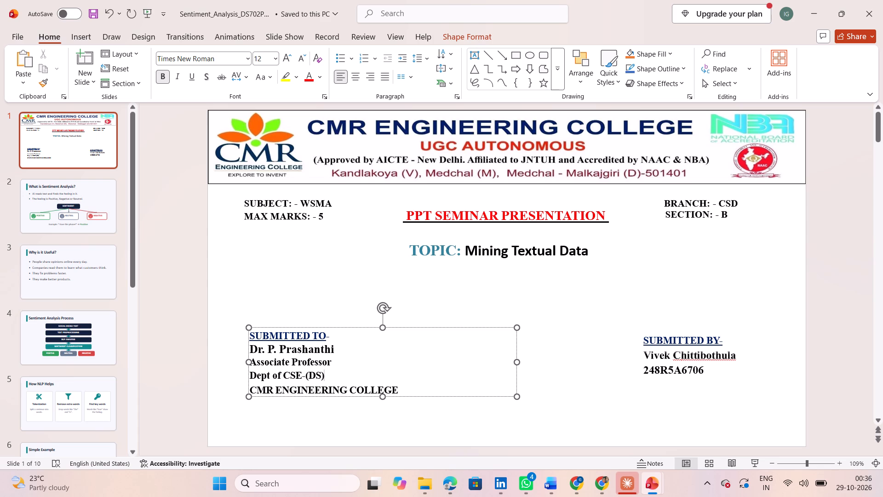
# Set the font size of the faculty name line under SUBMITTED TO to 13.
pyautogui.moveTo(337, 349); pyautogui.dragTo(244, 351)
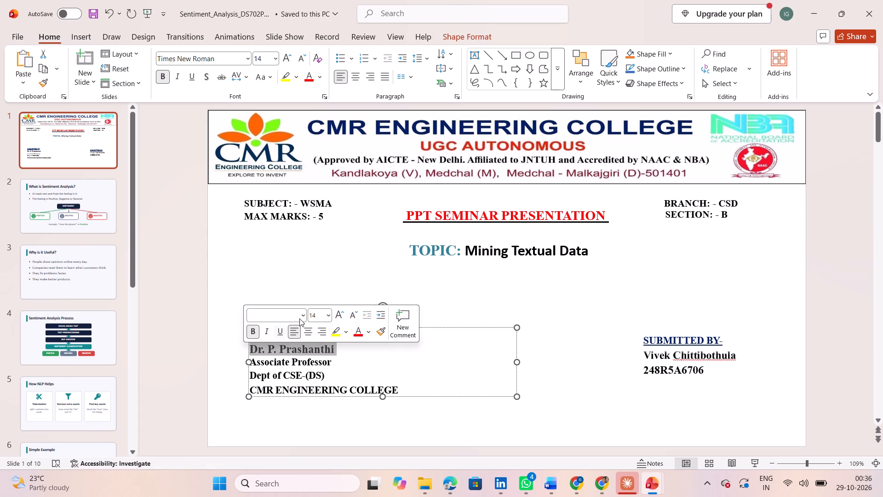
pyautogui.click(318, 313)
pyautogui.write('13')
pyautogui.press('Return')
pyautogui.click(482, 384)
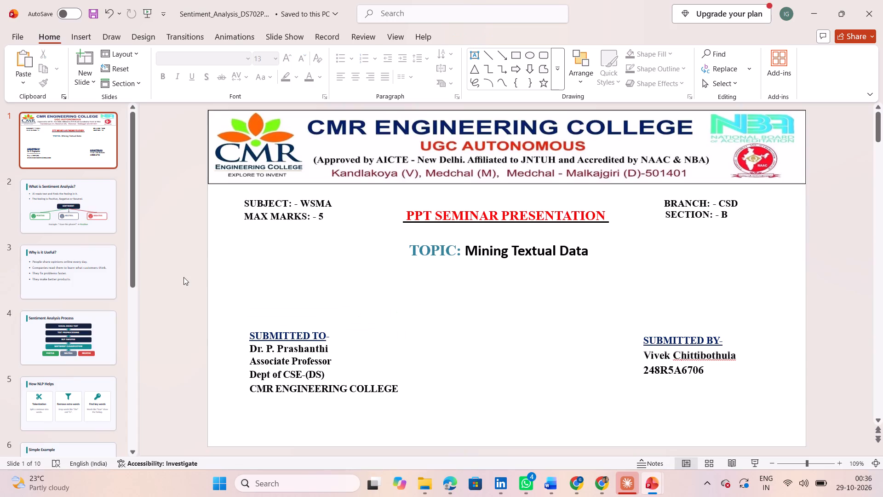
# Open the Save As options for the Sentiment Analysis presentation.
pyautogui.click(24, 34)
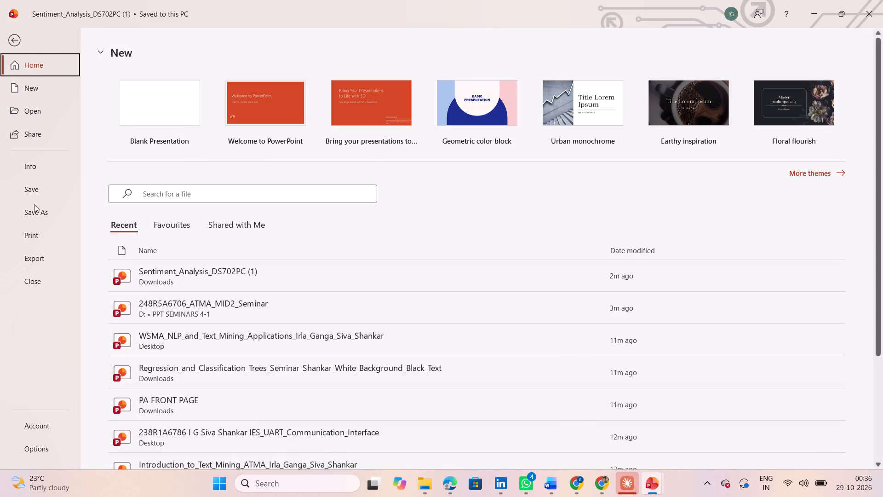
pyautogui.click(34, 208)
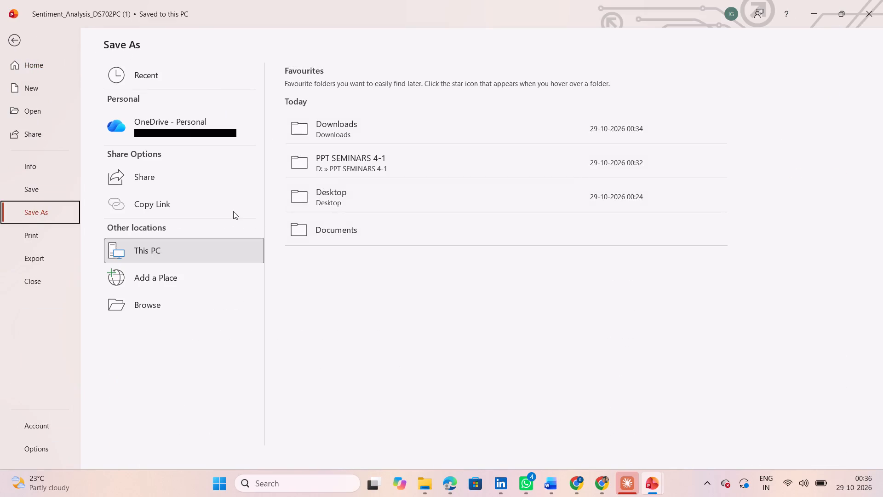
# Save the Sentiment Analysis presentation in PPT SEMINARS 4-1, reusing the existing seminar file's name with ATMA replaced by WSMA.
pyautogui.click(371, 164)
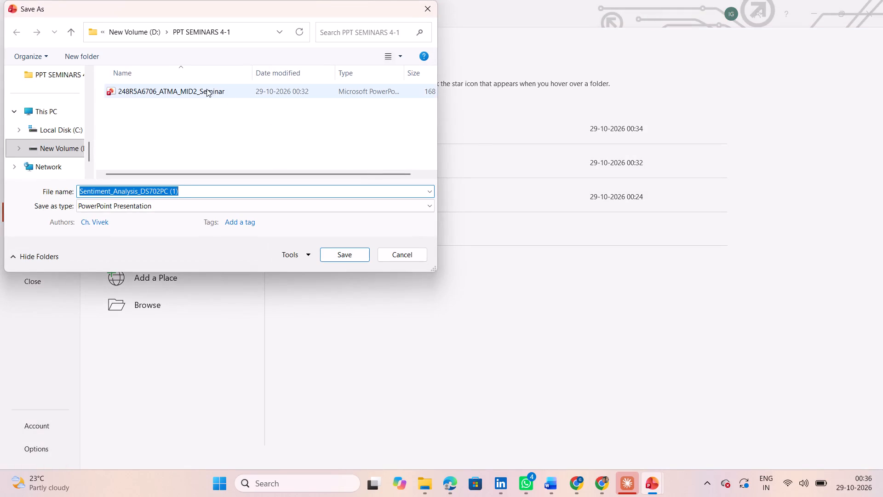
pyautogui.click(206, 89)
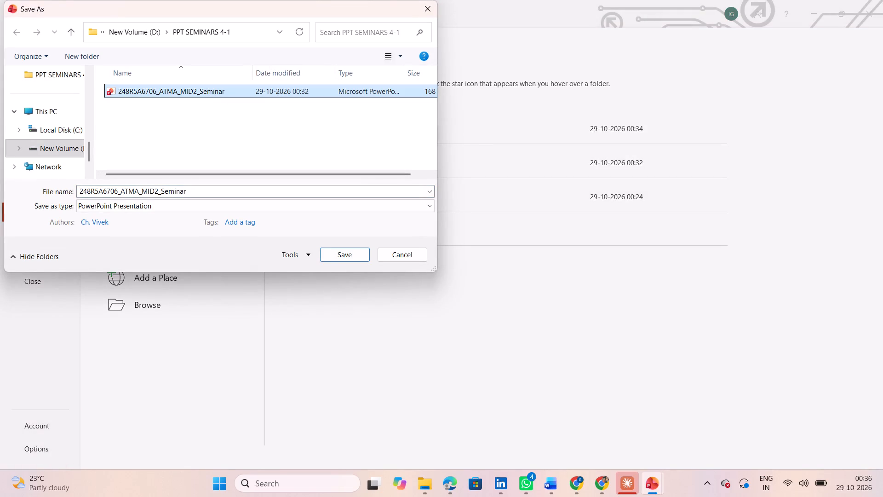
pyautogui.click(129, 190)
pyautogui.click(129, 190)
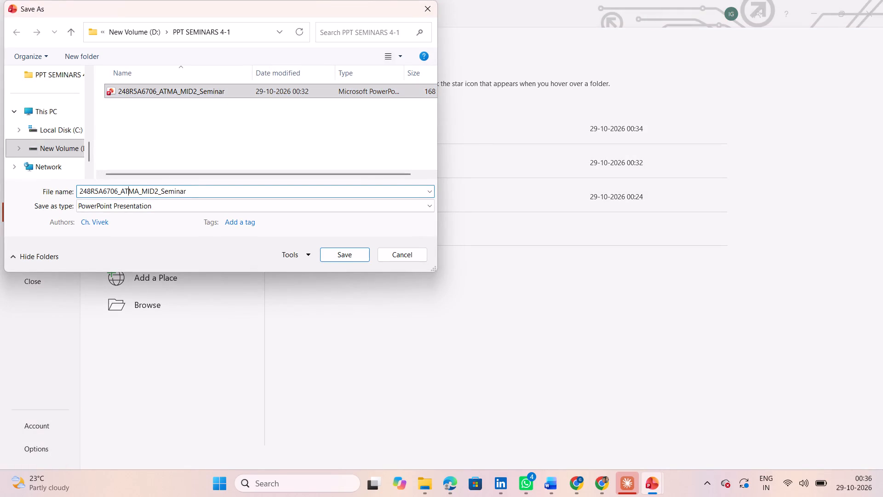
pyautogui.press('BackSpace')
pyautogui.press('BackSpace')
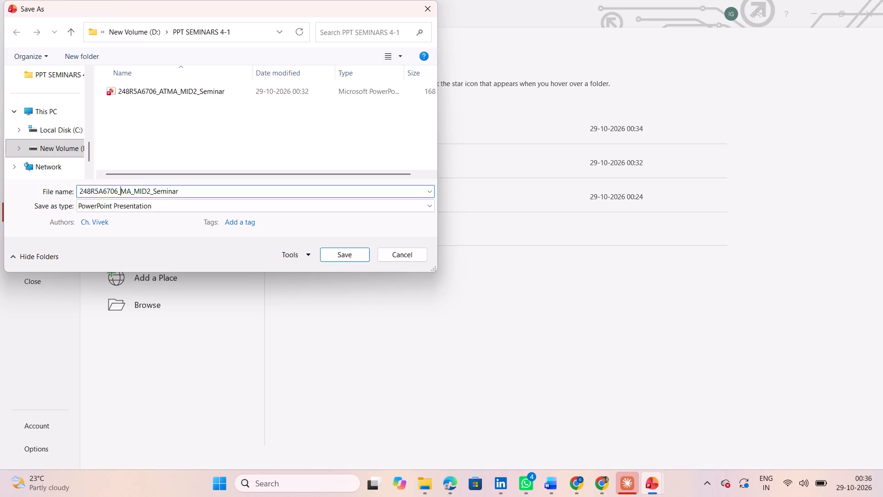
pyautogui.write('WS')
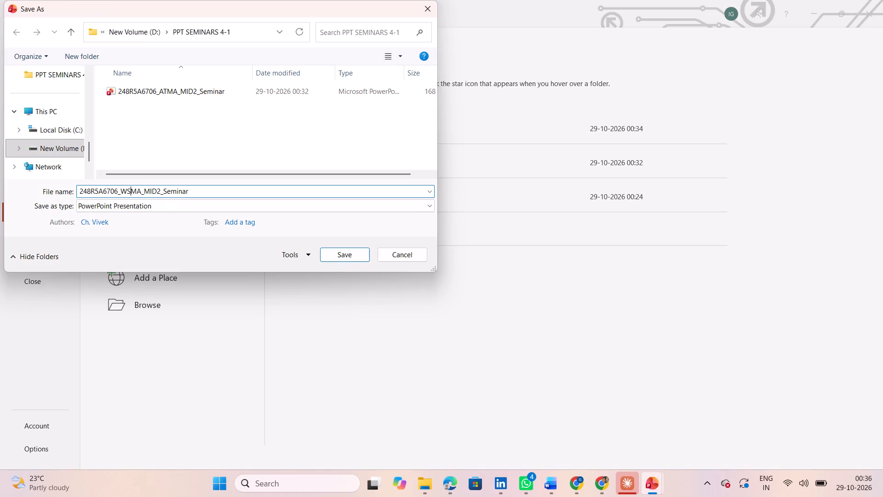
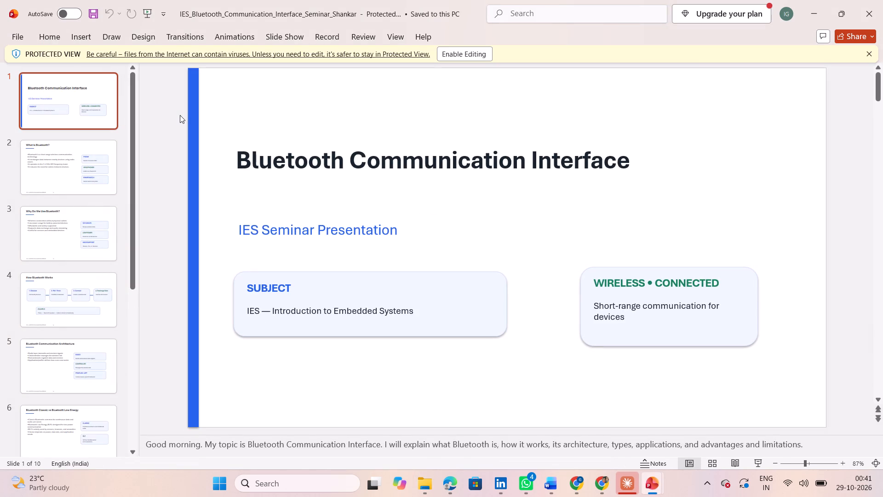
# Look through the Bluetooth presentation's slides, from What Is Bluetooth? to Applications and Conclusion, to check their content.
pyautogui.click(62, 165)
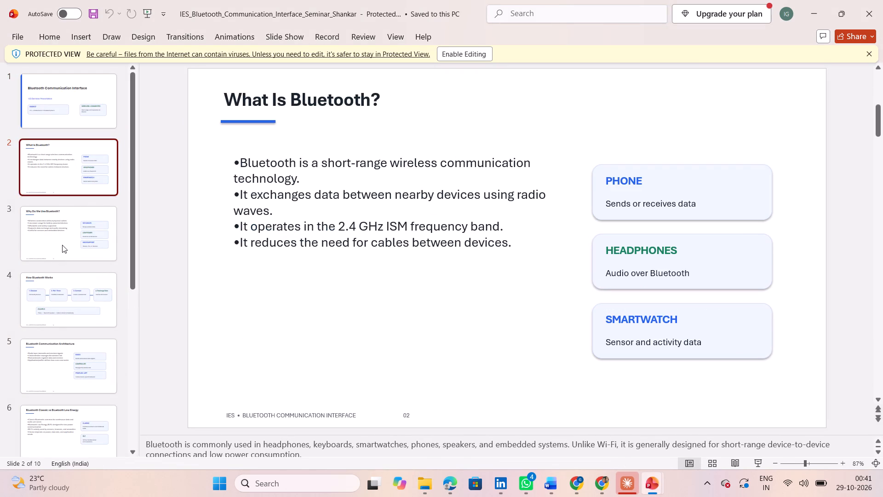
pyautogui.click(62, 245)
pyautogui.click(57, 309)
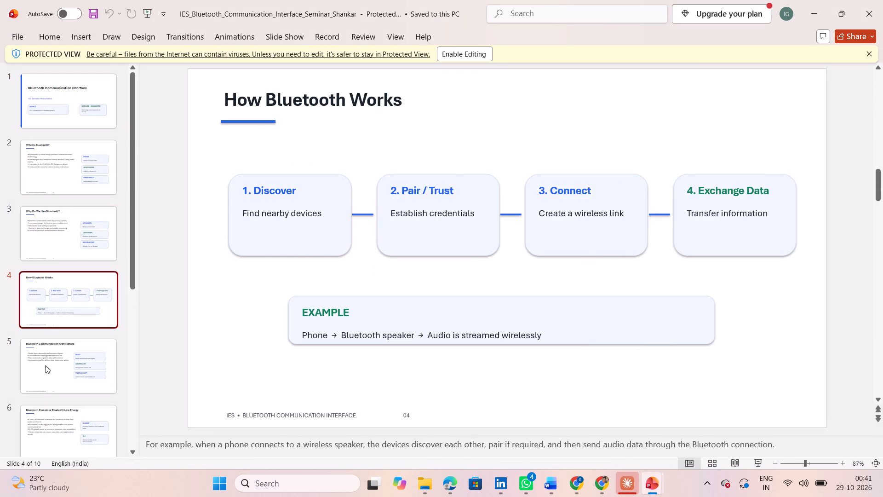
pyautogui.click(46, 366)
pyautogui.scroll(-3, 46, 366)
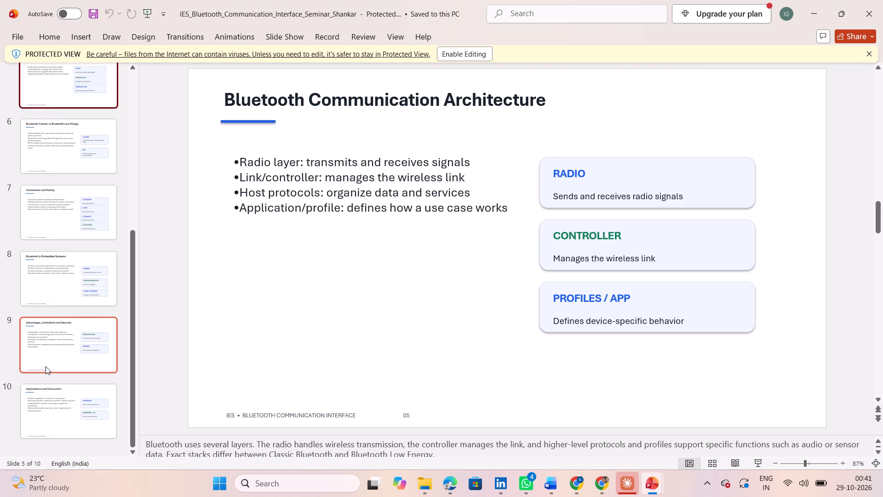
pyautogui.click(46, 366)
pyautogui.scroll(-6, 46, 366)
pyautogui.click(48, 427)
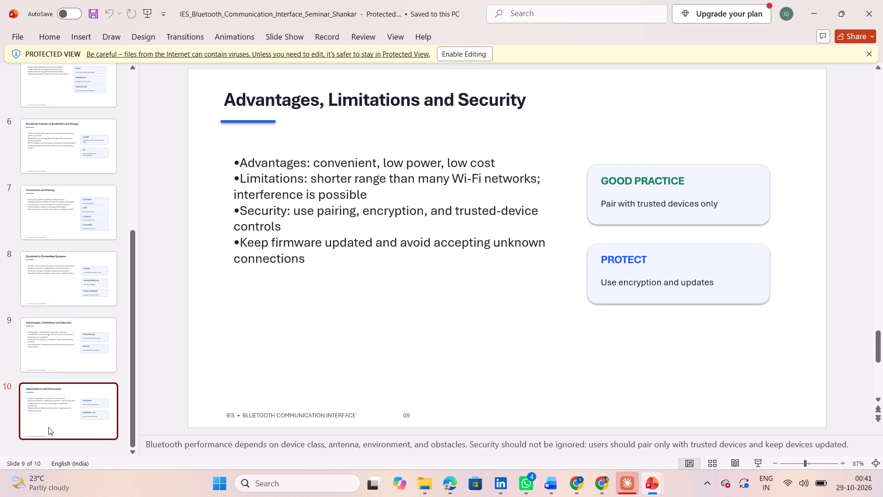
pyautogui.scroll(8, 61, 225)
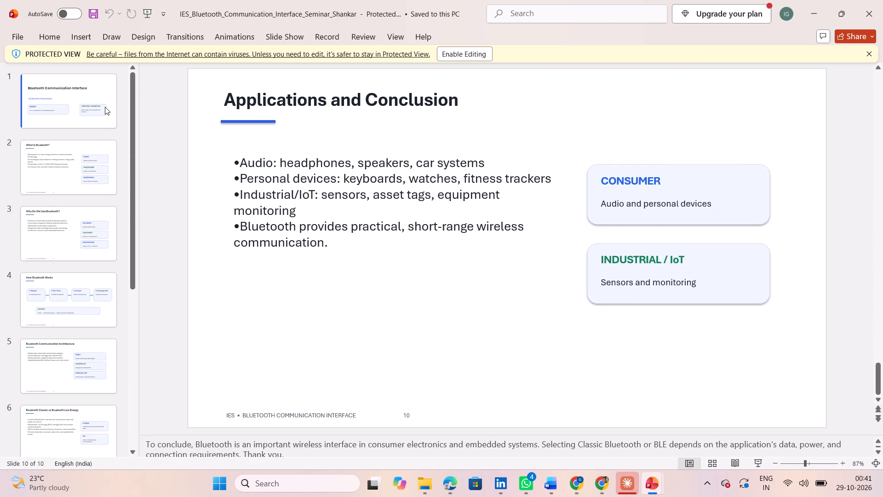
# Enable editing of the Bluetooth Communication Interface presentation.
pyautogui.click(459, 56)
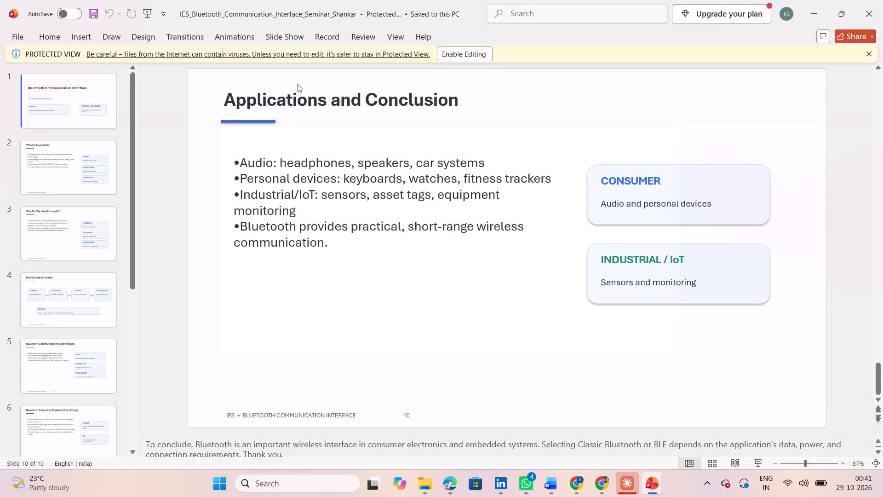
pyautogui.scroll(14, 66, 148)
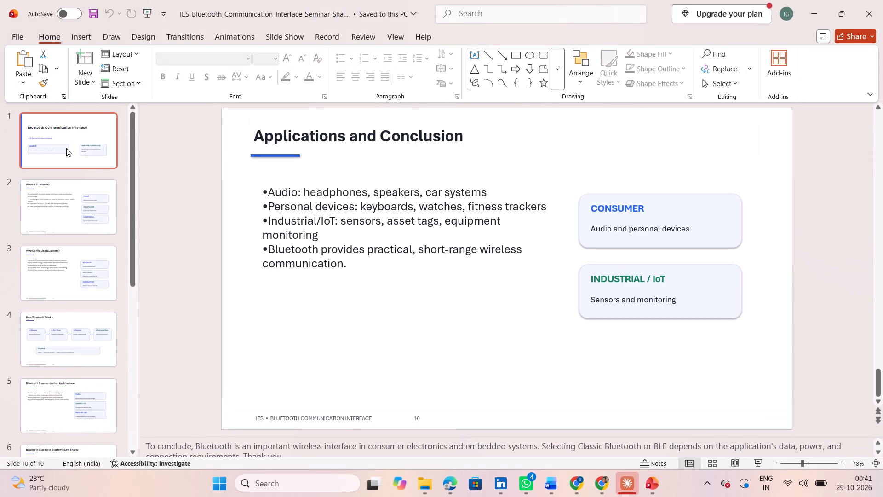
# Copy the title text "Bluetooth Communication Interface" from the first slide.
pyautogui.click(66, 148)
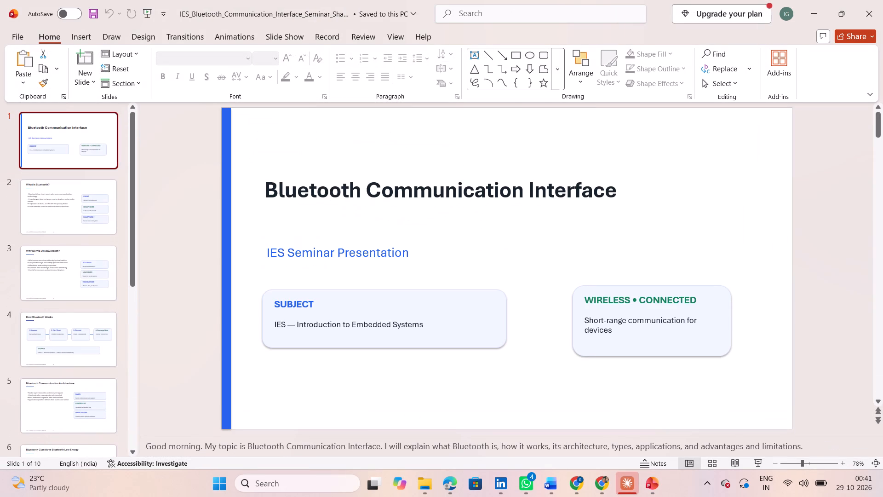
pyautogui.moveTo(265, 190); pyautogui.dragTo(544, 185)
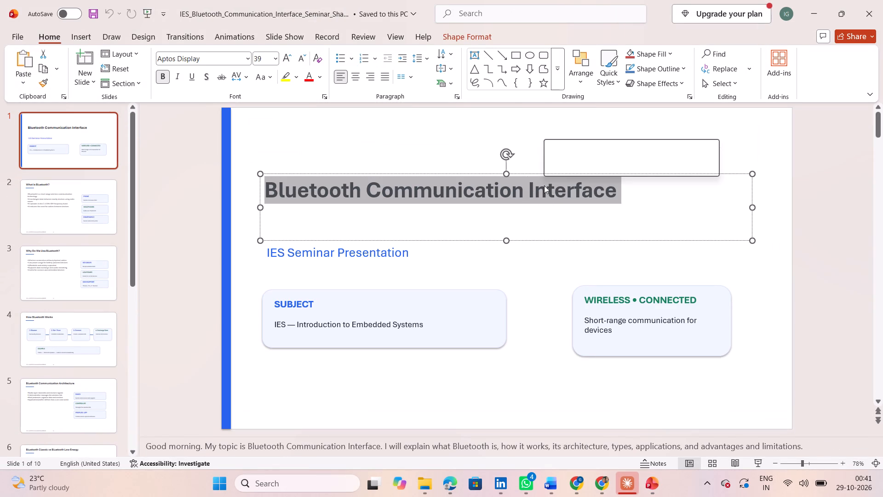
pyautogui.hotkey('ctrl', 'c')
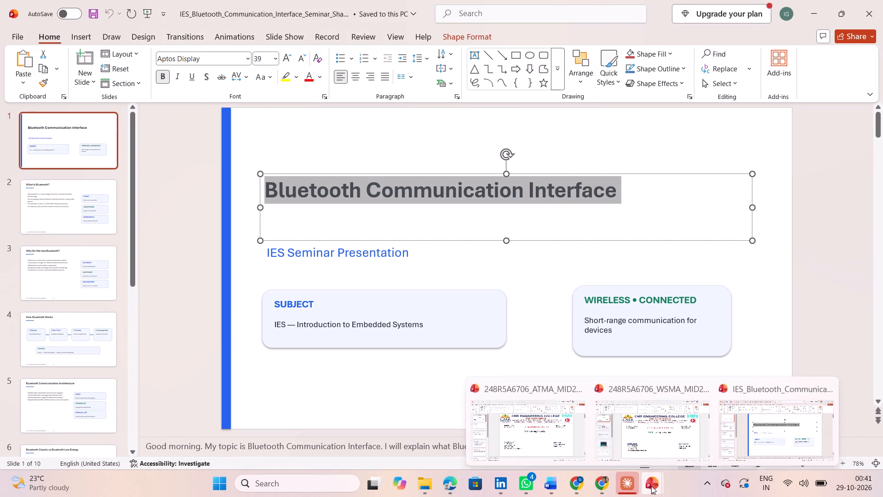
# Copy the college cover slide from the WSMA MID2 seminar presentation and paste it after the Bluetooth presentation's first slide.
pyautogui.click(663, 431)
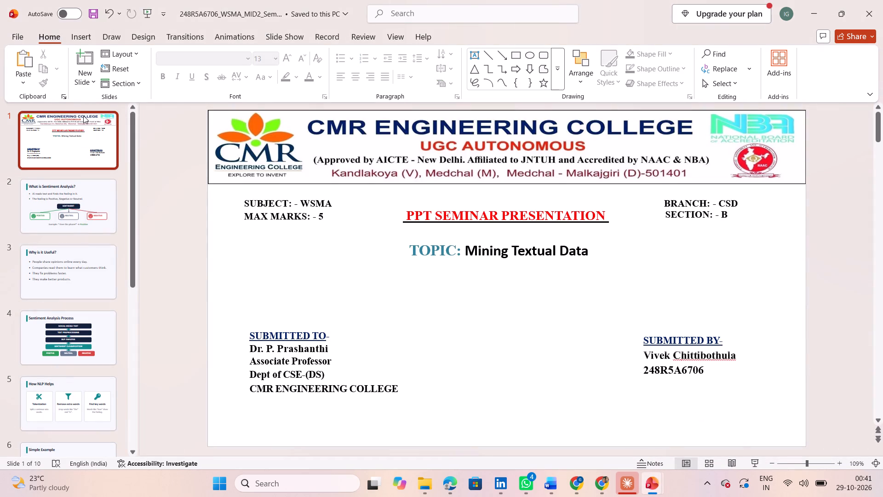
pyautogui.rightClick(65, 132)
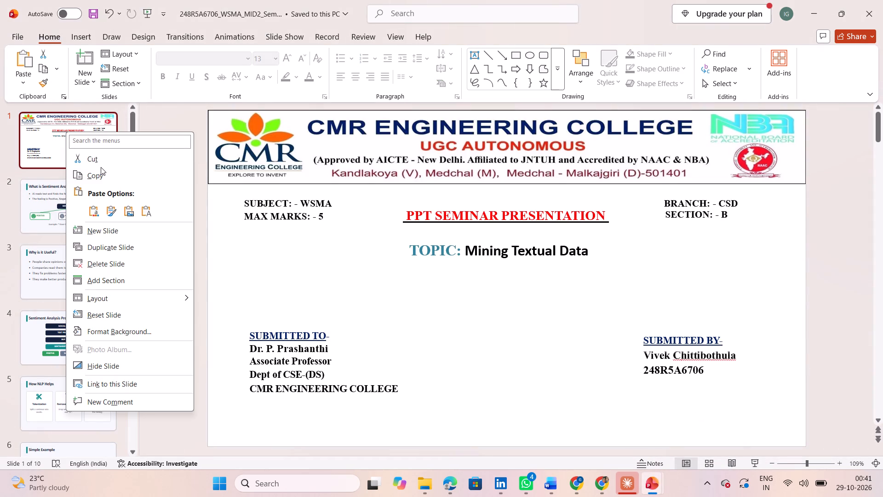
pyautogui.click(99, 179)
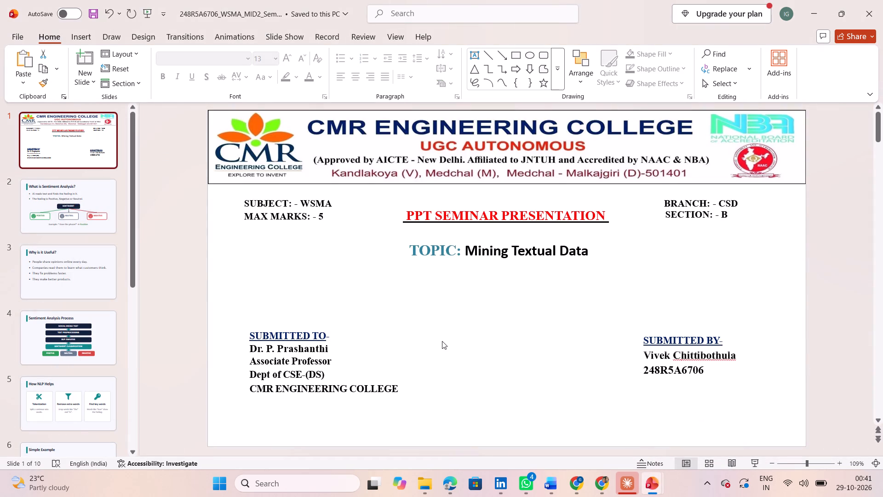
pyautogui.click(763, 422)
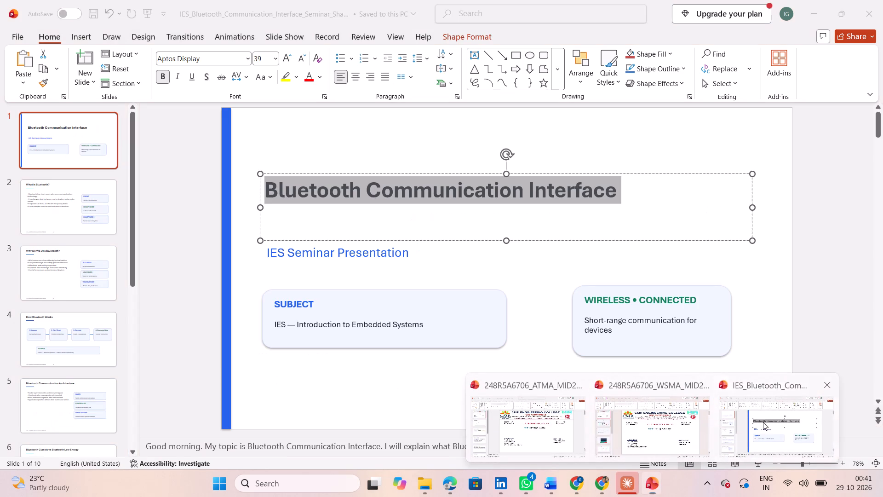
pyautogui.click(69, 173)
pyautogui.hotkey('ctrl', 'v')
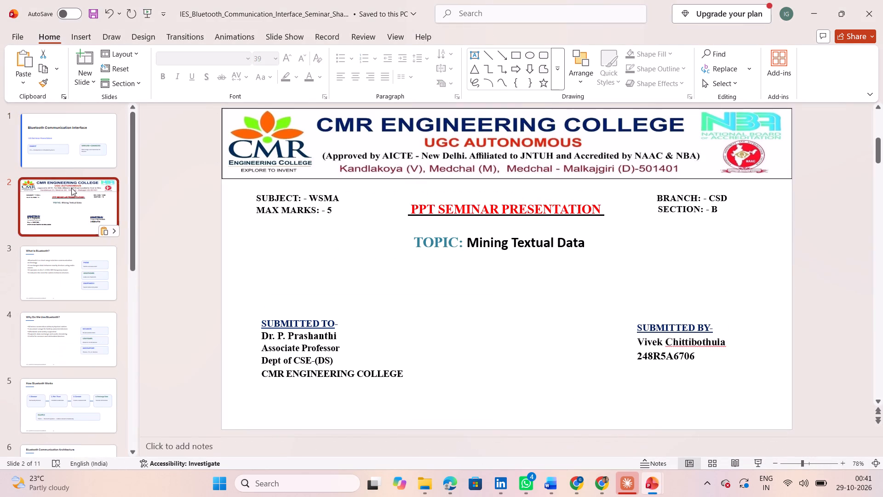
# Replace the topic "Mining Textual Data" on the cover slide with the first slide's title, "Bluetooth Communication Interface".
pyautogui.click(64, 150)
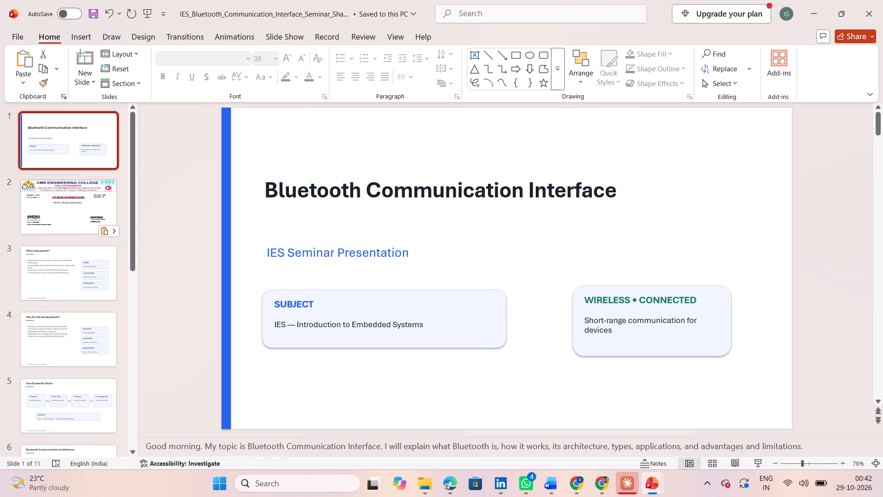
pyautogui.moveTo(269, 188); pyautogui.dragTo(608, 184)
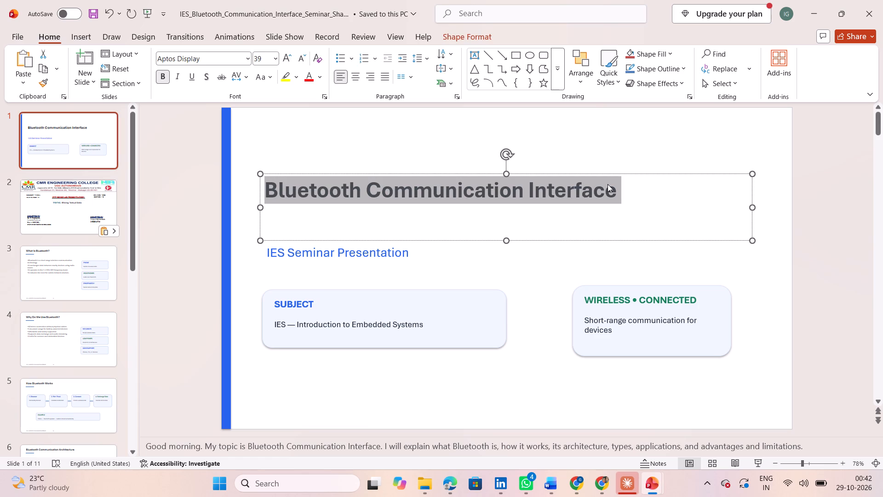
pyautogui.hotkey('ctrl', 'c')
pyautogui.click(101, 208)
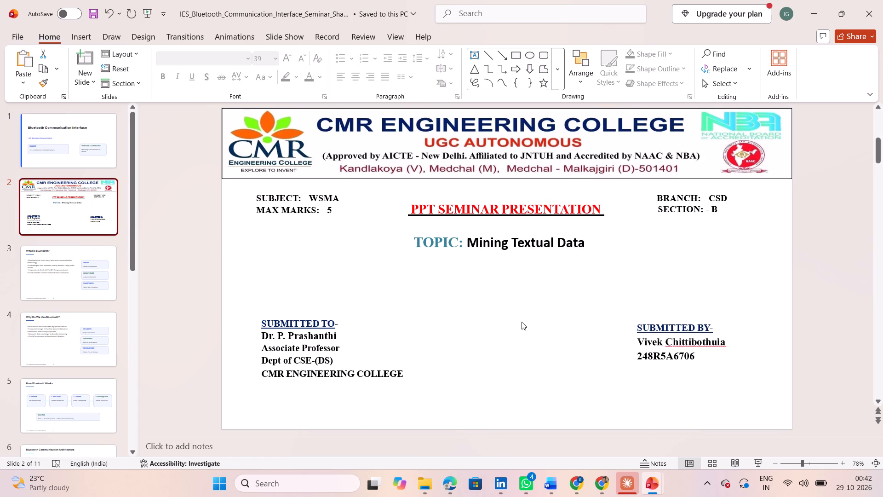
pyautogui.click(471, 239)
pyautogui.moveTo(471, 239); pyautogui.dragTo(586, 241)
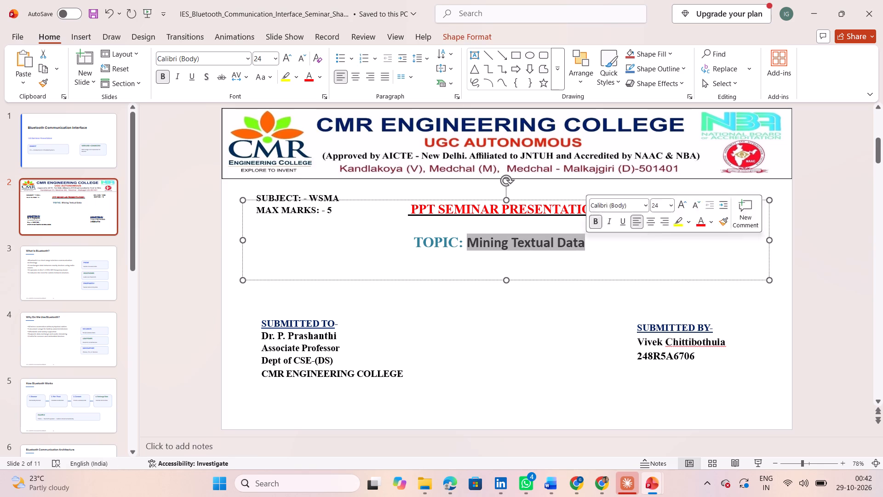
pyautogui.hotkey('ctrl', 'v')
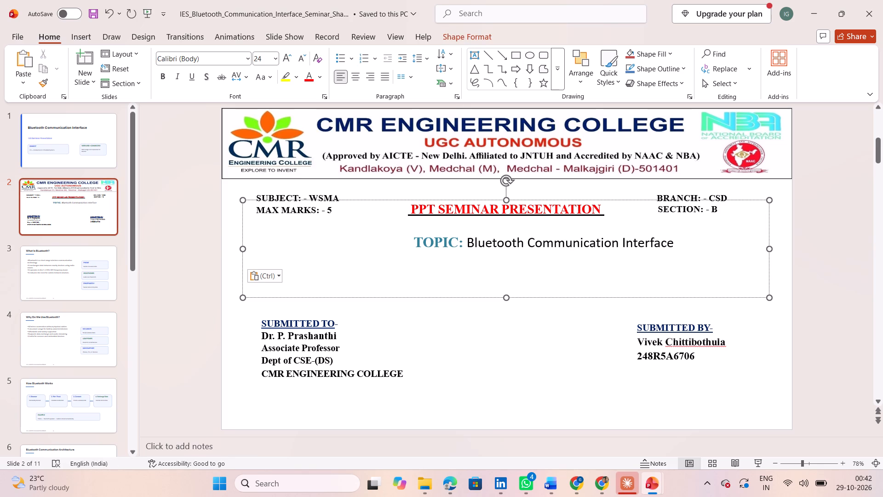
# Remove extra spaces before "TOPIC:" on the cover slide to centre the topic line beneath the PPT SEMINAR PRESENTATION heading.
pyautogui.click(413, 245)
pyautogui.press('BackSpace')
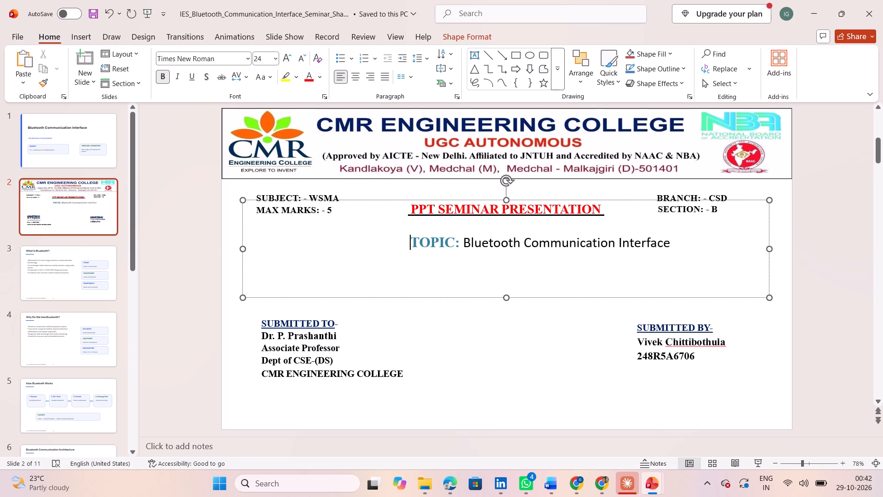
pyautogui.press('BackSpace')
pyautogui.press('BackSpace')
pyautogui.press('BackSpace')
pyautogui.press('BackSpace')
pyautogui.press('BackSpace')
pyautogui.press('BackSpace')
pyautogui.press('BackSpace')
pyautogui.press('BackSpace')
pyautogui.press('BackSpace')
pyautogui.press('BackSpace')
pyautogui.press('BackSpace')
pyautogui.press('BackSpace')
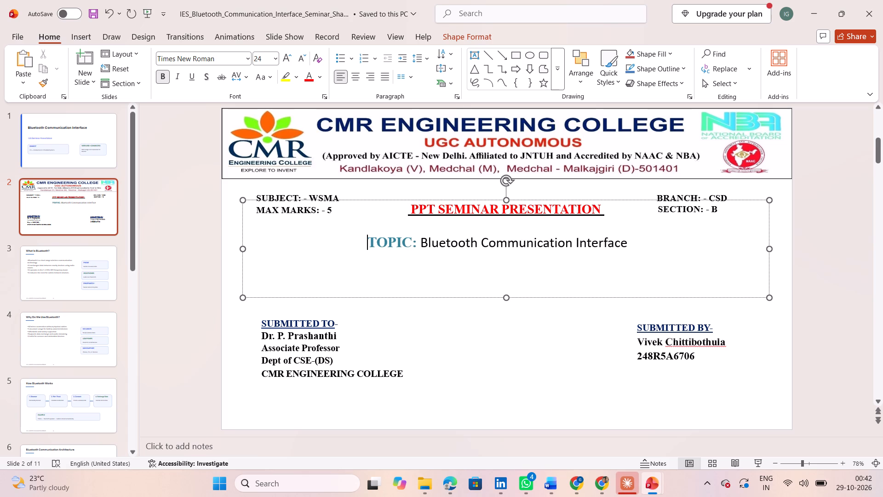
pyautogui.press('BackSpace')
pyautogui.press('space')
# Make the topic text "Bluetooth Communication Interface" bold.
pyautogui.moveTo(422, 240); pyautogui.dragTo(549, 242)
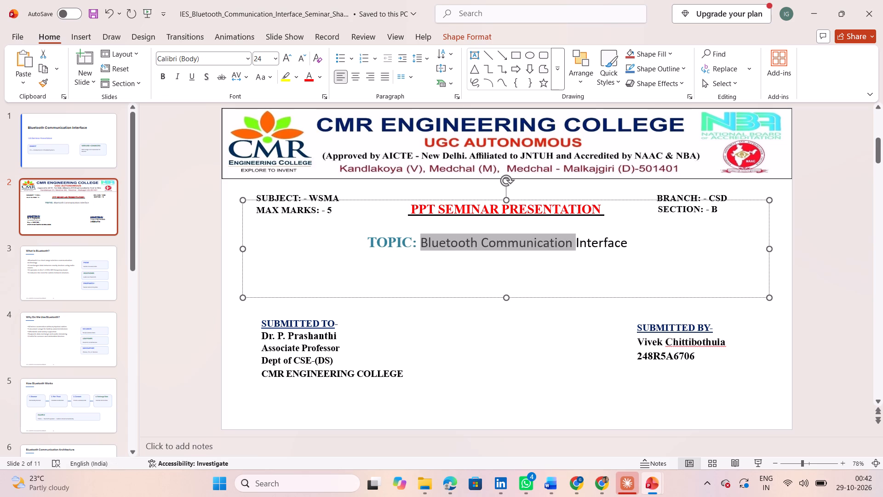
pyautogui.moveTo(549, 242); pyautogui.dragTo(604, 241)
pyautogui.click(613, 224)
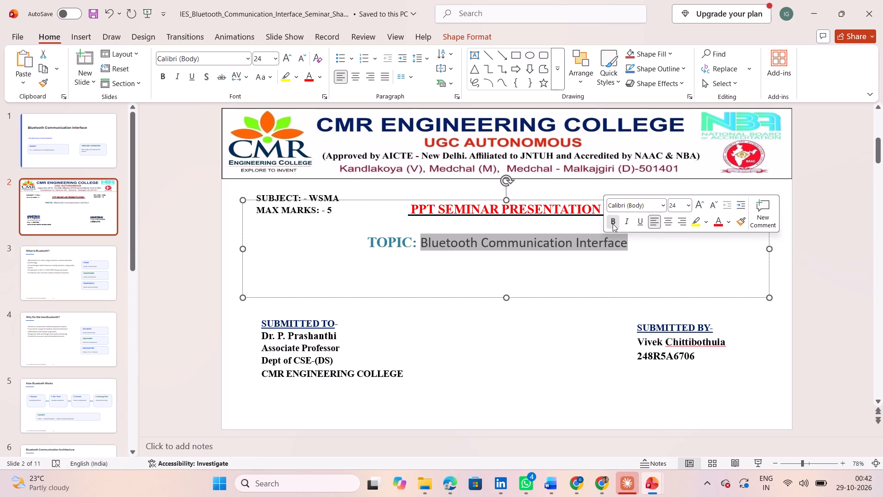
# Change the subject on the cover slide from WSMA to IES.
pyautogui.click(337, 193)
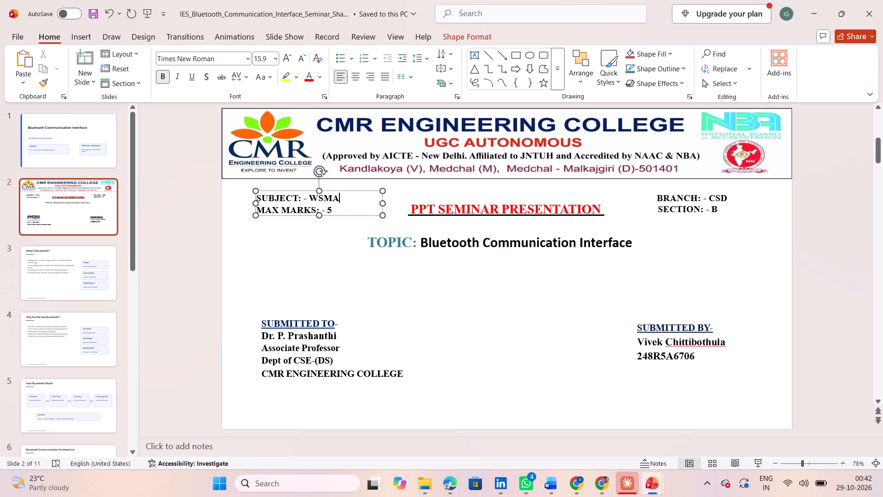
pyautogui.press('BackSpace')
pyautogui.press('BackSpace')
pyautogui.press('BackSpace')
pyautogui.press('BackSpace')
pyautogui.write('IES')
# Open the Programming in Embedded C PDF from Downloads and copy the lecturer's name, designation and department under SUBMITTED TO.
pyautogui.click(422, 485)
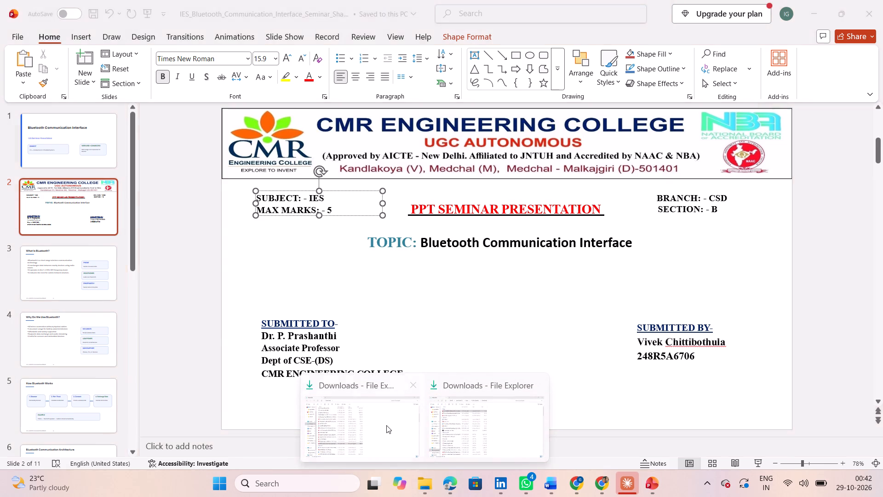
pyautogui.click(382, 422)
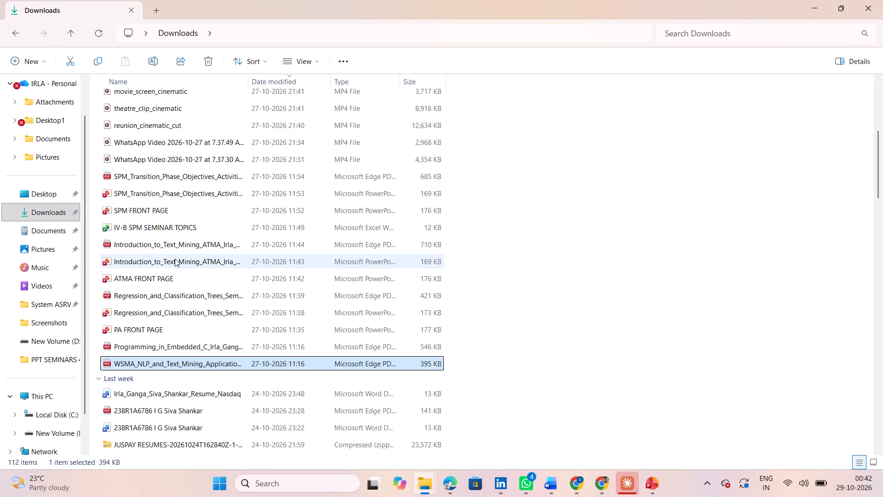
pyautogui.doubleClick(168, 346)
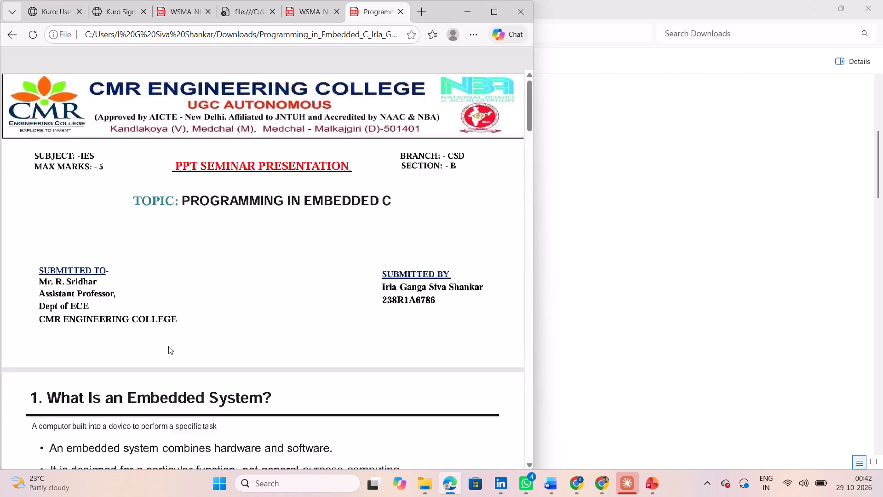
pyautogui.scroll(8, 176, 318)
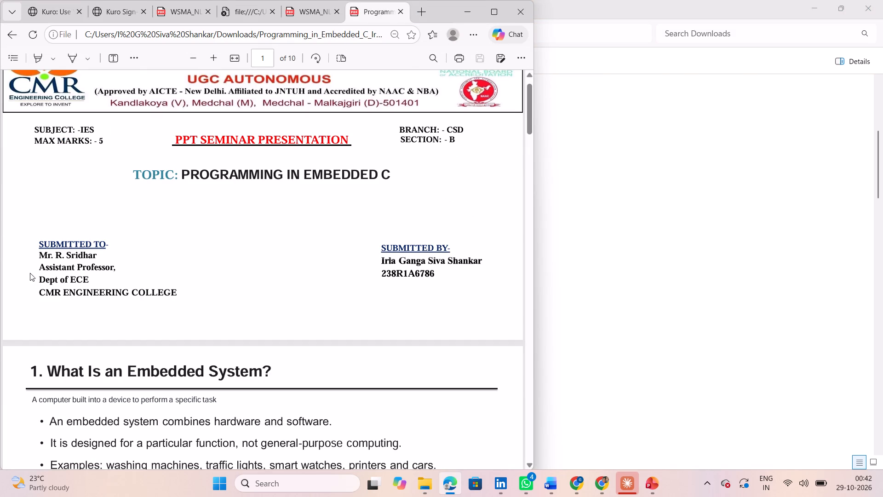
pyautogui.moveTo(41, 282); pyautogui.dragTo(160, 307)
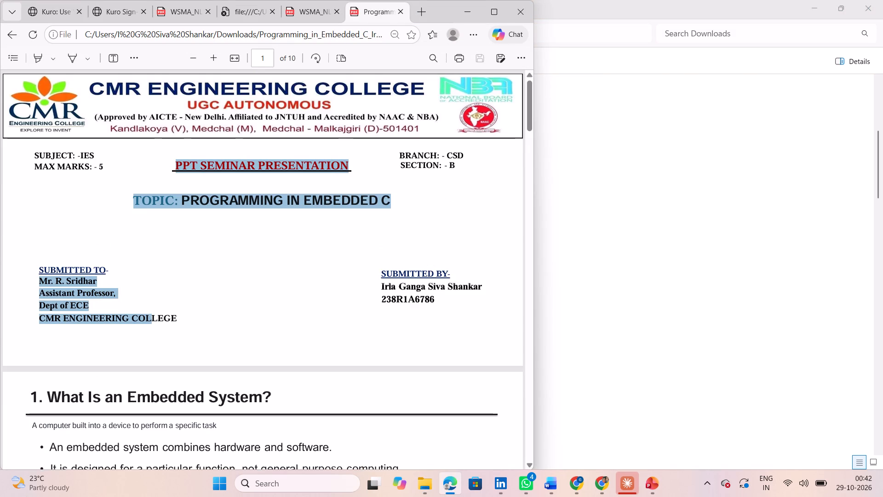
pyautogui.moveTo(160, 307); pyautogui.dragTo(181, 312)
pyautogui.click(181, 312)
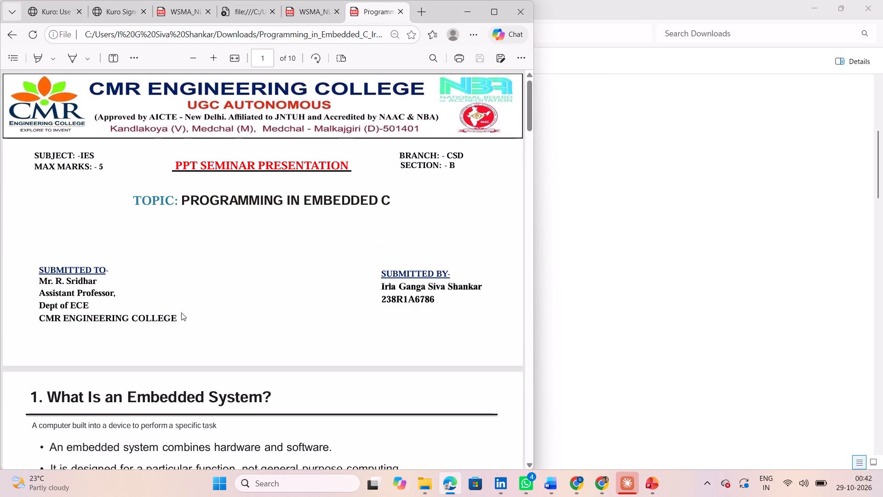
pyautogui.moveTo(181, 318); pyautogui.dragTo(40, 278)
pyautogui.moveTo(40, 278); pyautogui.dragTo(117, 300)
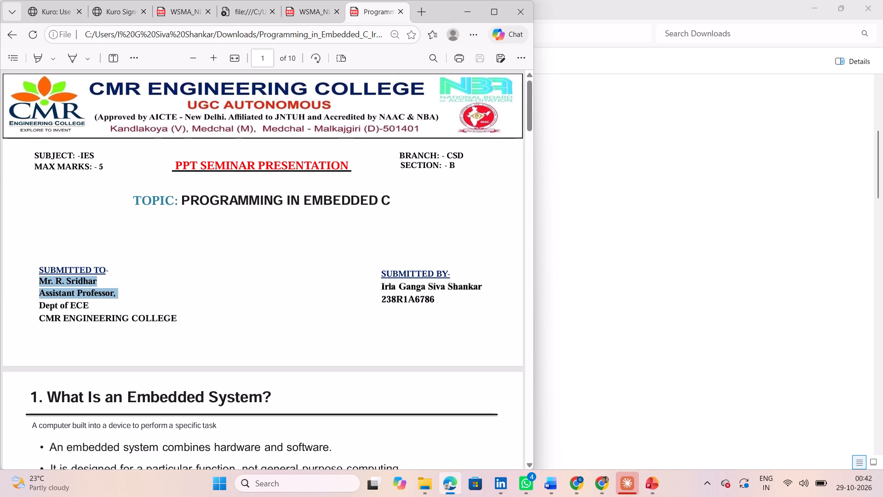
pyautogui.moveTo(117, 300); pyautogui.dragTo(92, 305)
pyautogui.hotkey('ctrl', 'c')
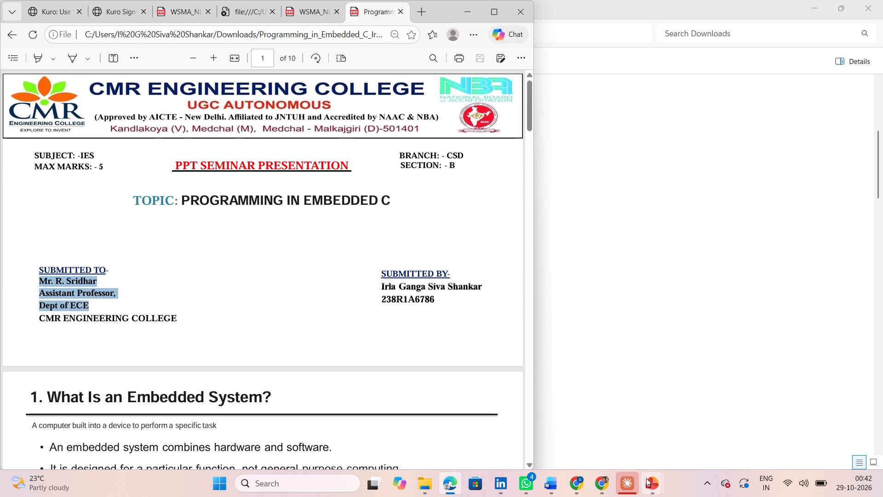
# Replace the cover slide's SUBMITTED TO name, designation and department with the copied lecturer details, each on its own line above the college name.
pyautogui.click(741, 425)
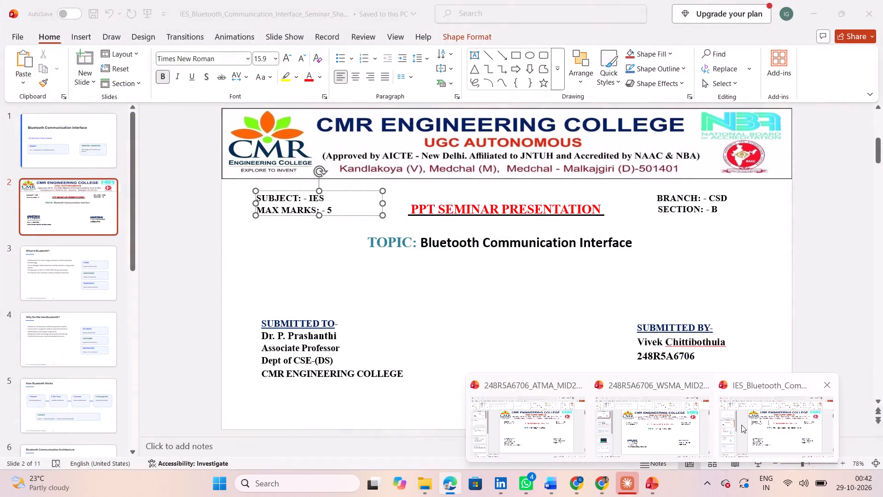
pyautogui.click(299, 326)
pyautogui.moveTo(334, 359); pyautogui.dragTo(285, 340)
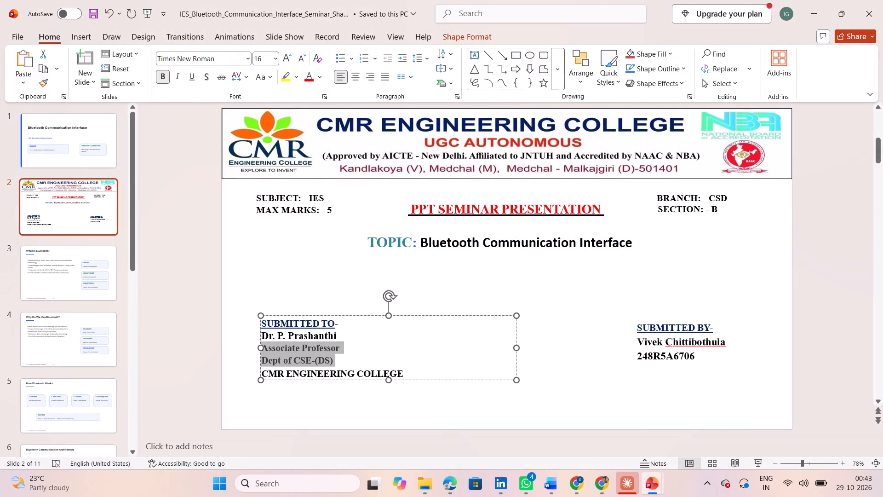
pyautogui.moveTo(285, 340); pyautogui.dragTo(257, 334)
pyautogui.hotkey('ctrl', 'v')
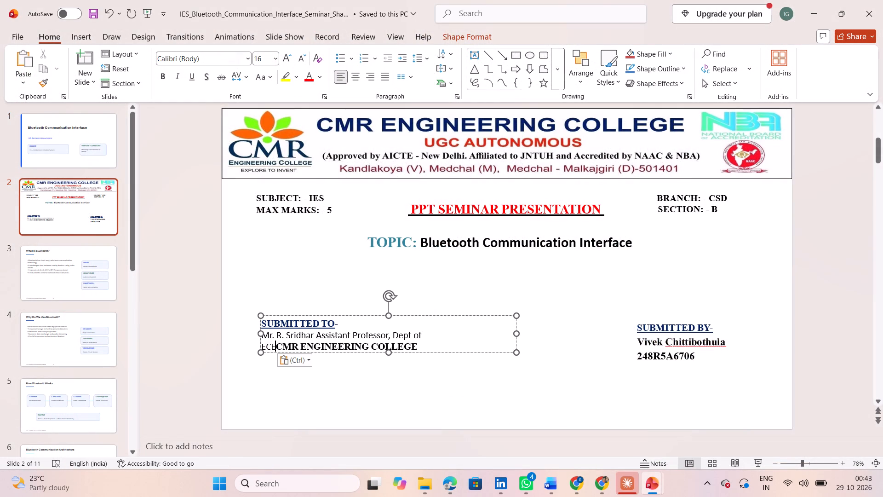
pyautogui.click(315, 336)
pyautogui.press('Return')
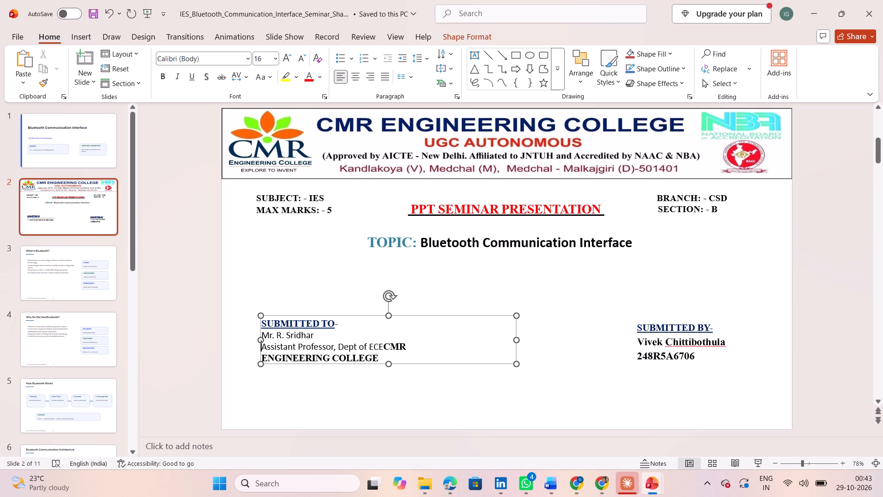
pyautogui.click(338, 345)
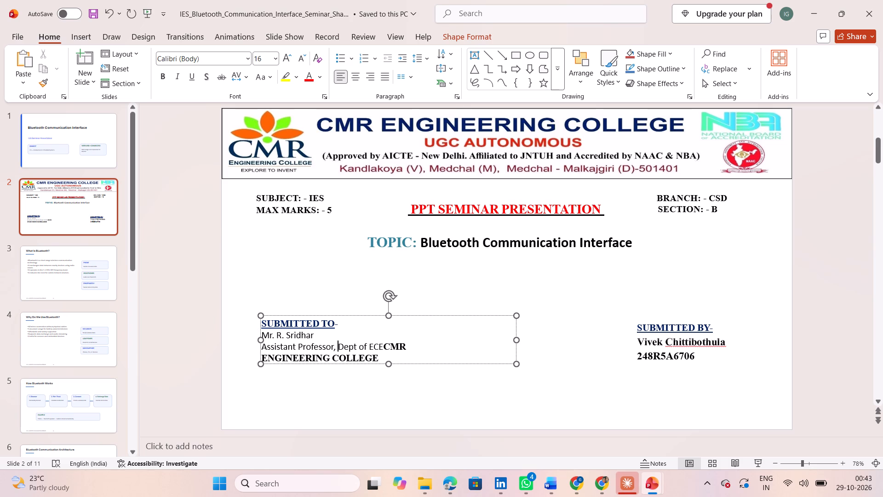
pyautogui.press('Return')
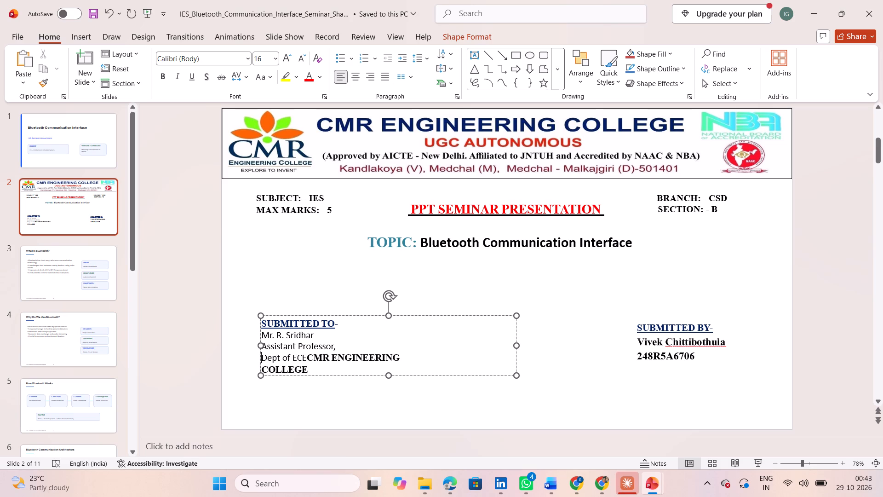
pyautogui.click(308, 355)
pyautogui.press('Return')
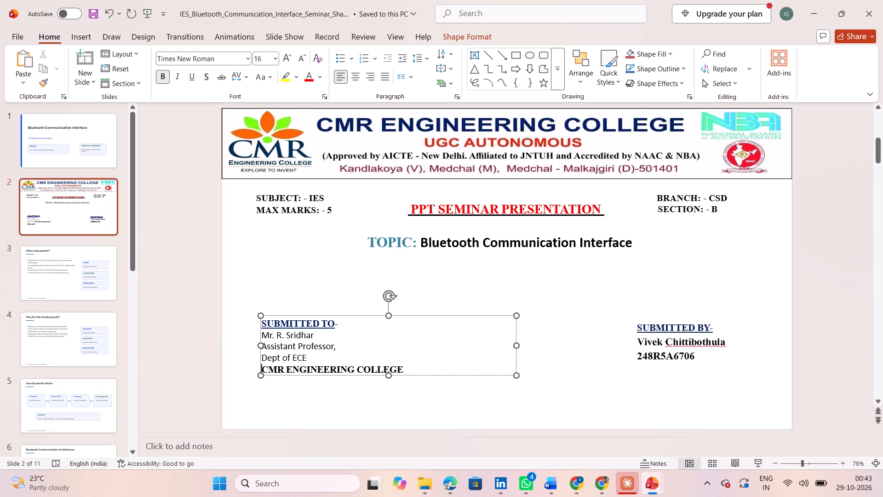
# Make the lecturer's name, designation and department lines bold and set their font to Times New Roman.
pyautogui.moveTo(310, 357); pyautogui.dragTo(269, 336)
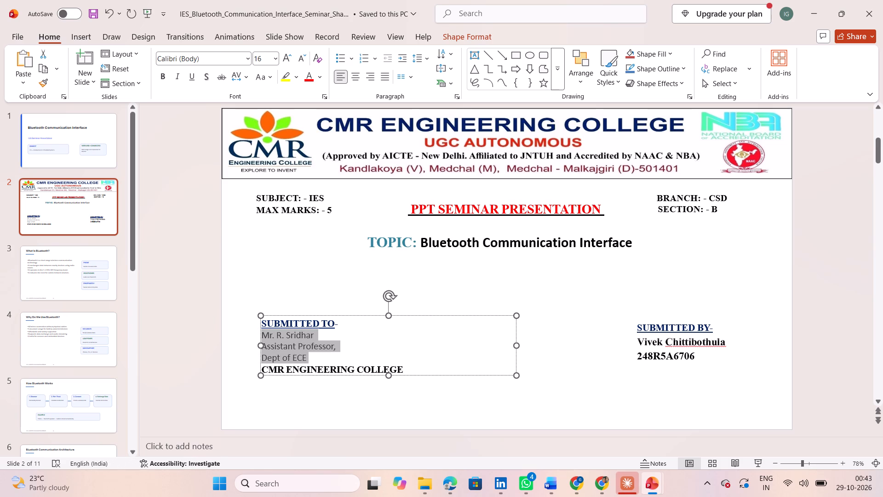
pyautogui.moveTo(269, 336); pyautogui.dragTo(266, 336)
pyautogui.click(275, 316)
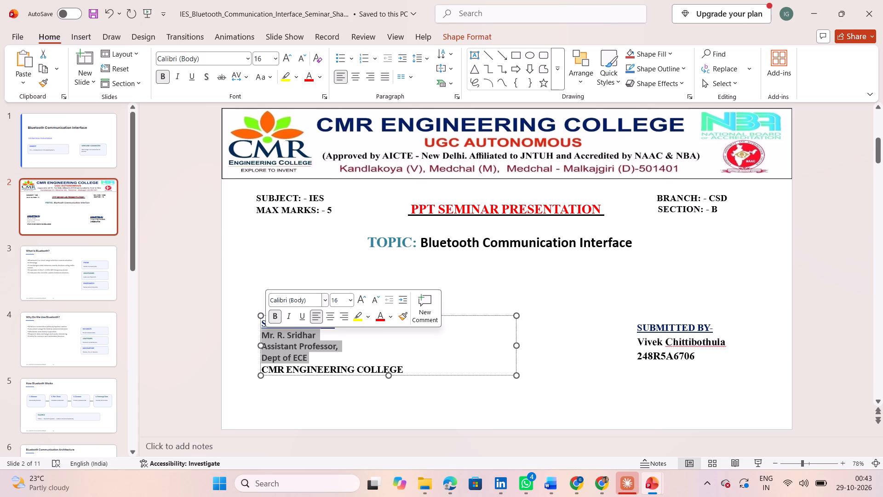
pyautogui.click(301, 297)
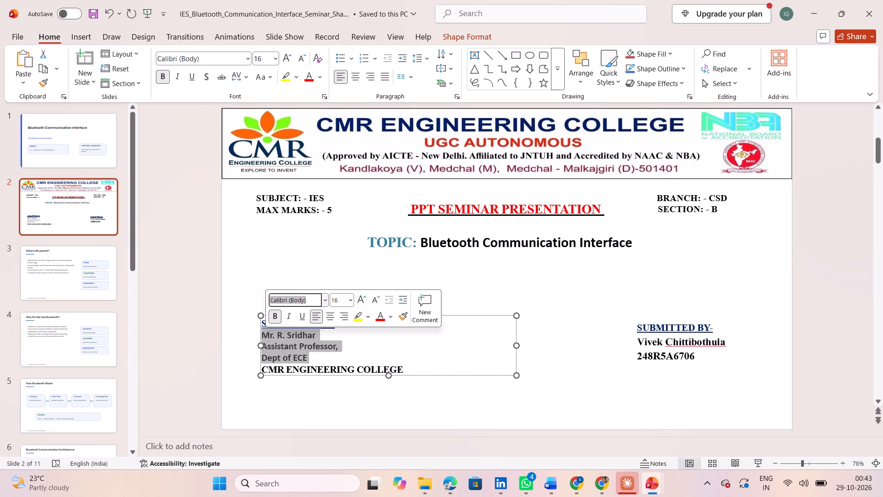
pyautogui.write('TIMES')
pyautogui.press('Tab')
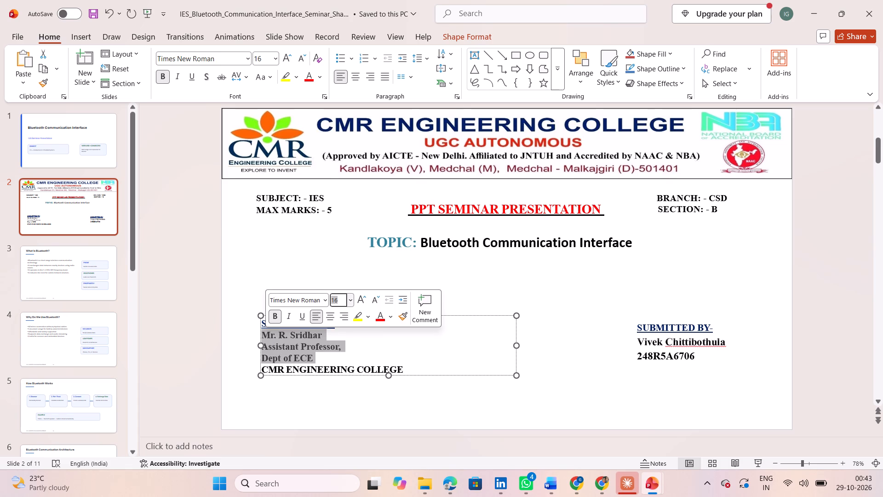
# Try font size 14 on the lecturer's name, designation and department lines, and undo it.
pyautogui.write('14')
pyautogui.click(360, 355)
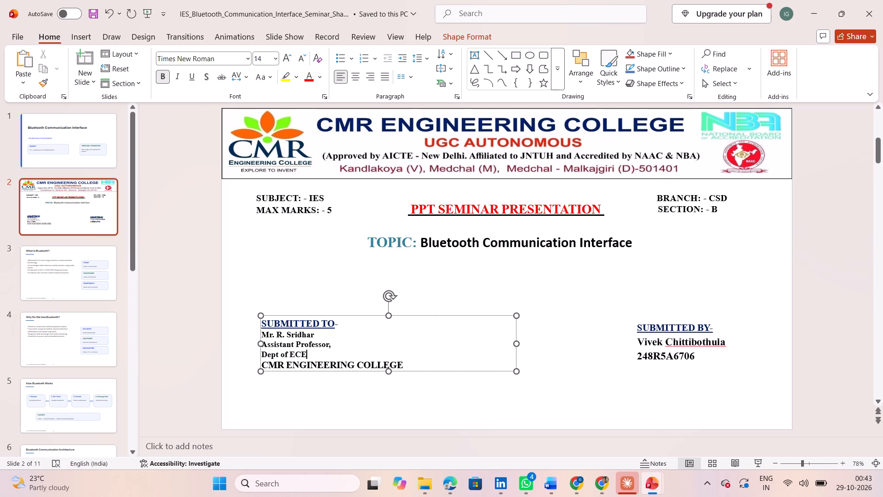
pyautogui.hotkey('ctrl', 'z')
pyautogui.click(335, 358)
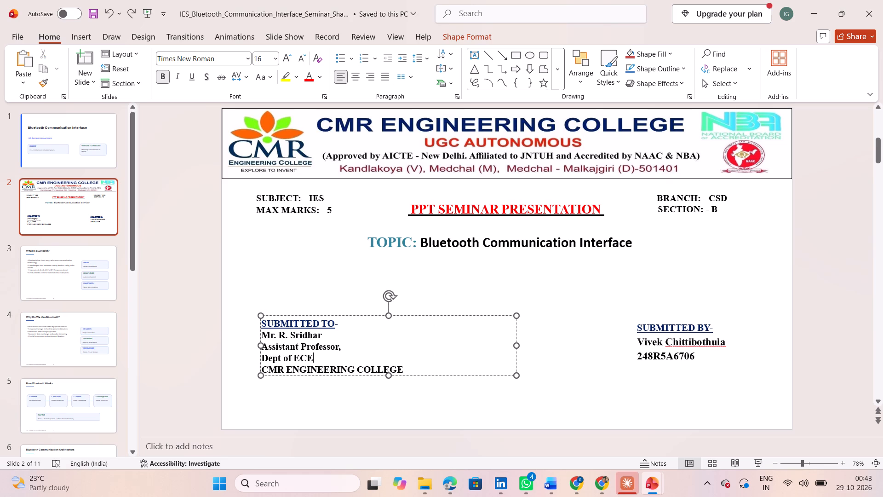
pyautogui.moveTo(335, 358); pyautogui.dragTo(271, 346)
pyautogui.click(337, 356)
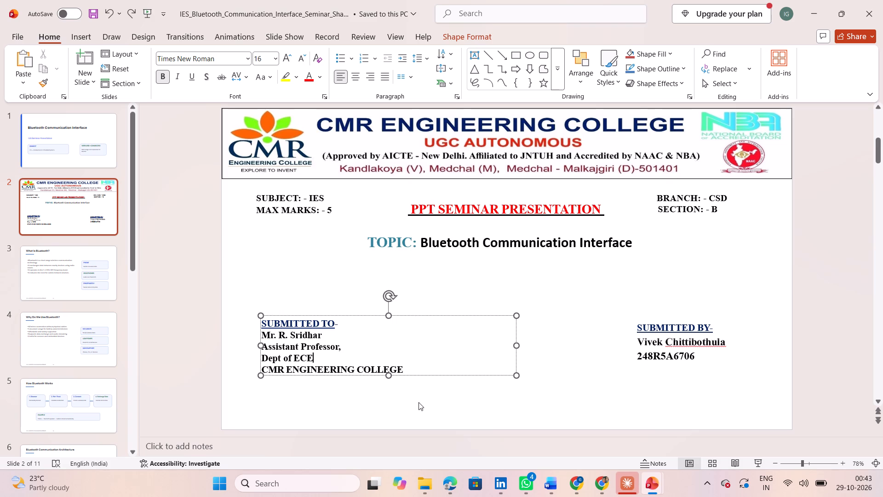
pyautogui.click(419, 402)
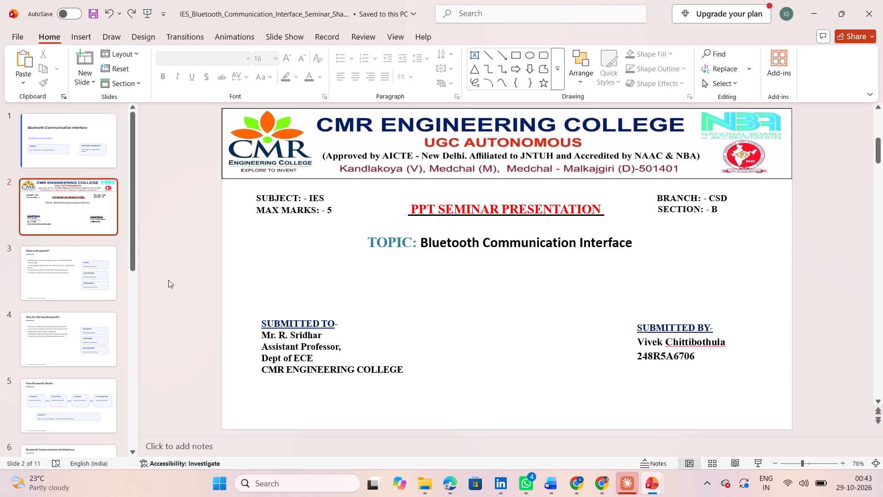
# Delete the original Bluetooth Communication Interface title slide so the college cover slide comes first.
pyautogui.click(79, 143)
pyautogui.rightClick(79, 143)
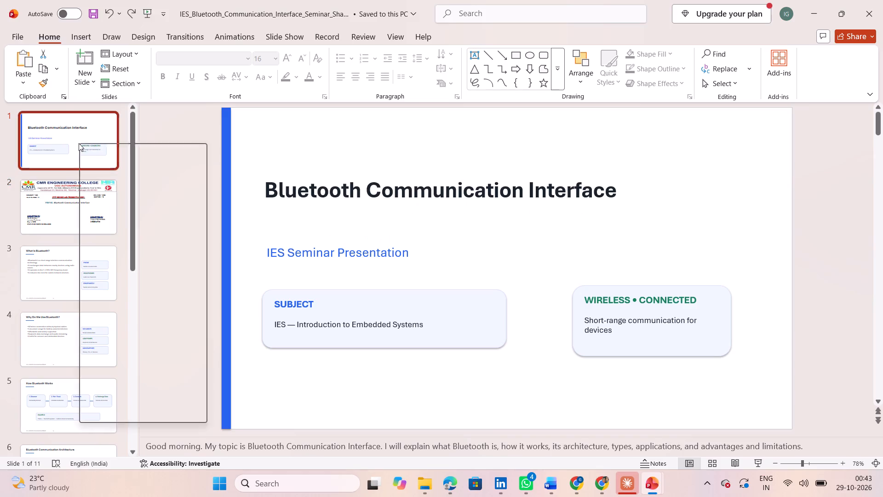
pyautogui.click(115, 173)
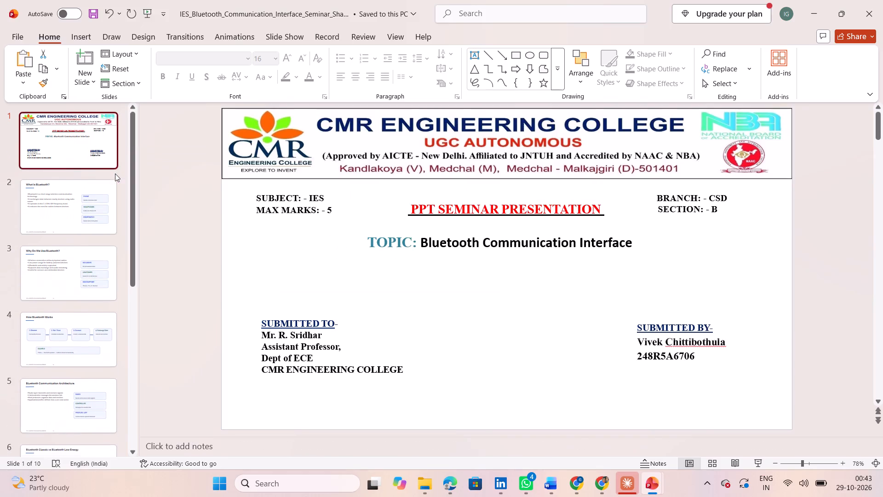
# Save the presentation in the PPT SEMINARS 4-1 folder, naming it with the student's roll number followed by _IES_MID2_Seminar.
pyautogui.click(26, 40)
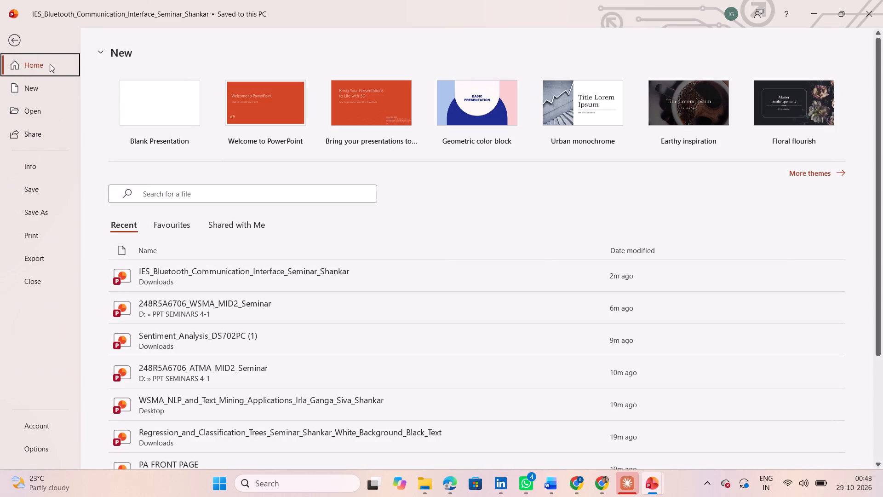
pyautogui.click(33, 214)
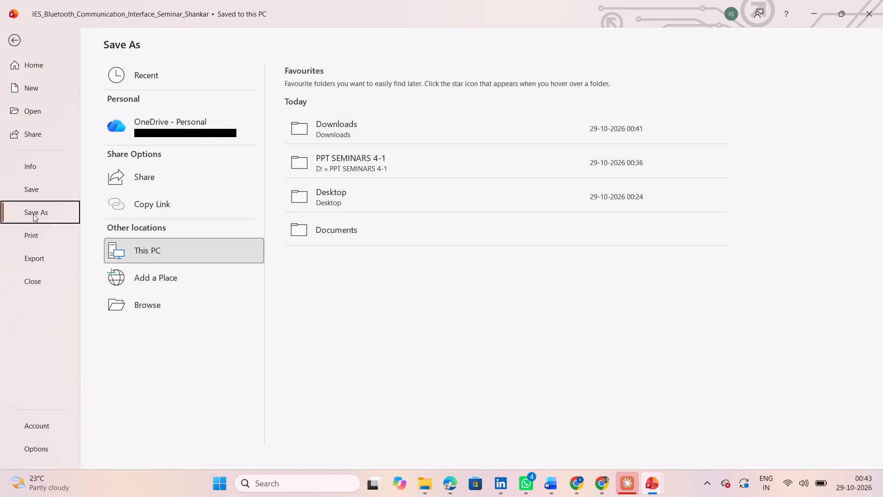
pyautogui.click(352, 151)
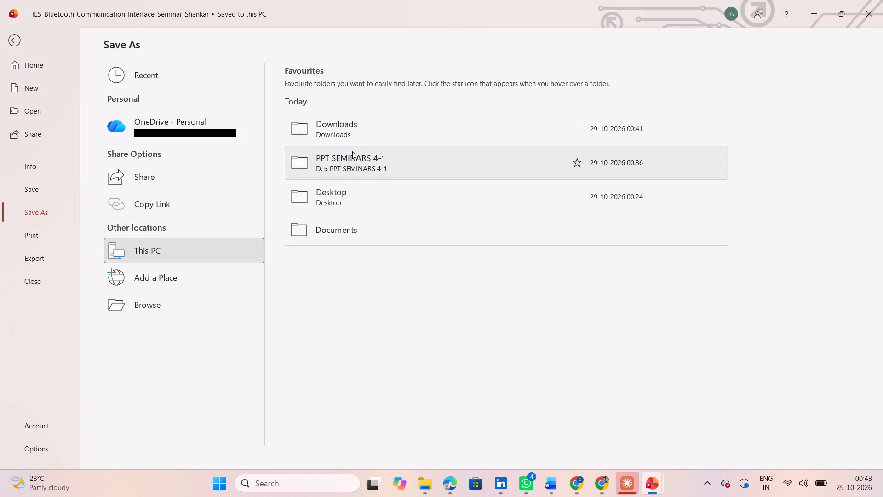
pyautogui.click(211, 110)
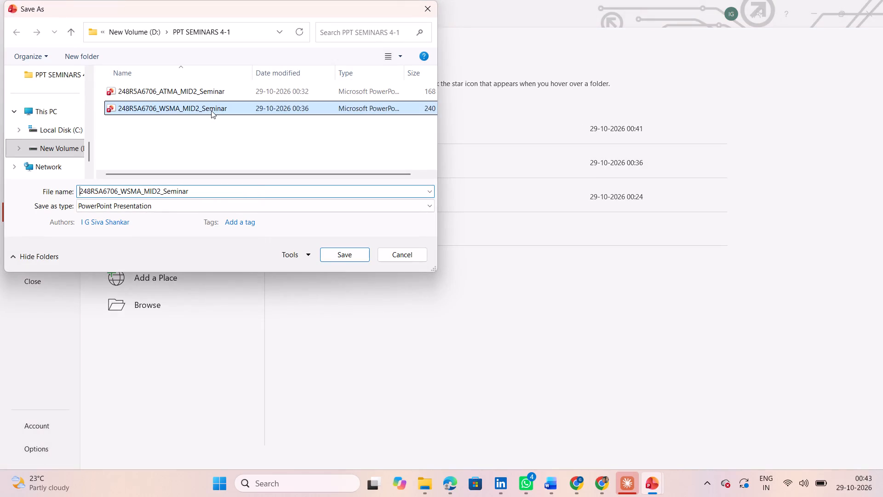
pyautogui.click(141, 190)
pyautogui.click(141, 190)
pyautogui.press('BackSpace')
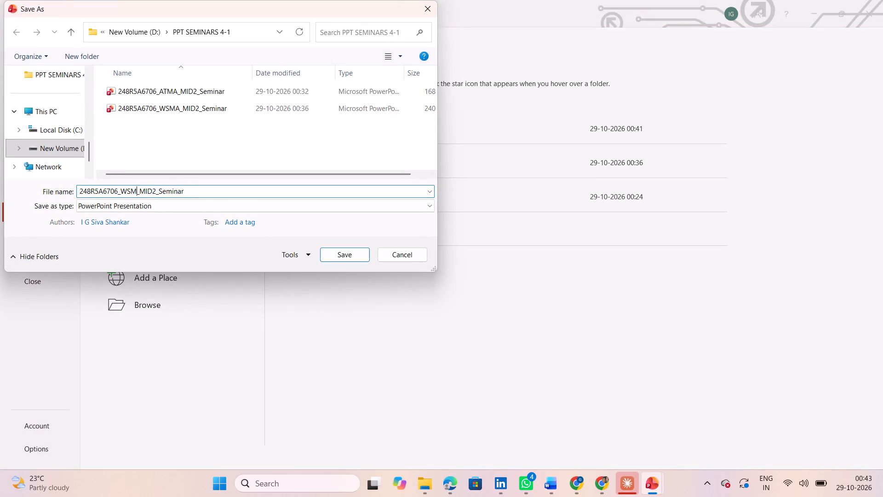
pyautogui.press('BackSpace')
pyautogui.press('BackSpace')
pyautogui.press('BackSpace')
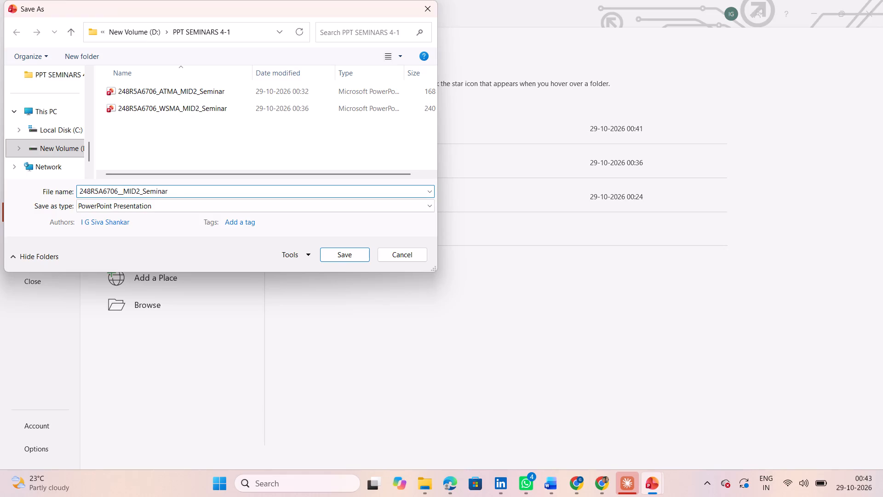
pyautogui.write('IES')
pyautogui.click(349, 255)
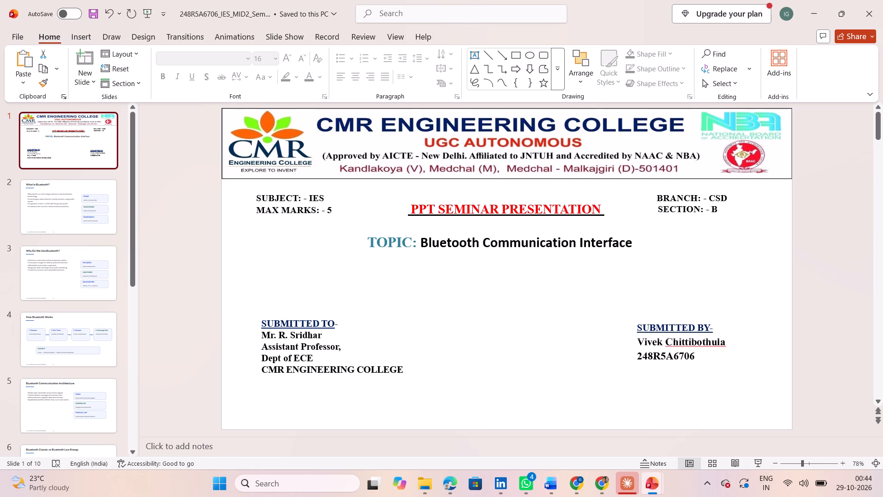
pyautogui.click(599, 492)
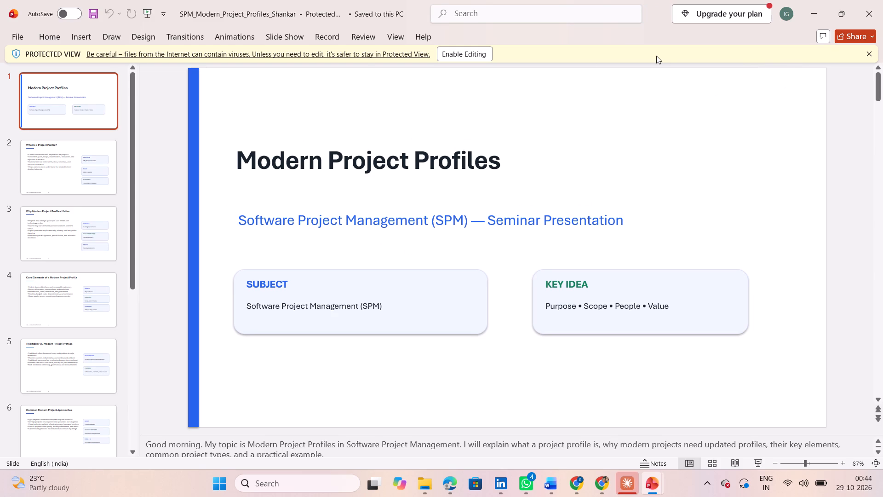
pyautogui.click(476, 50)
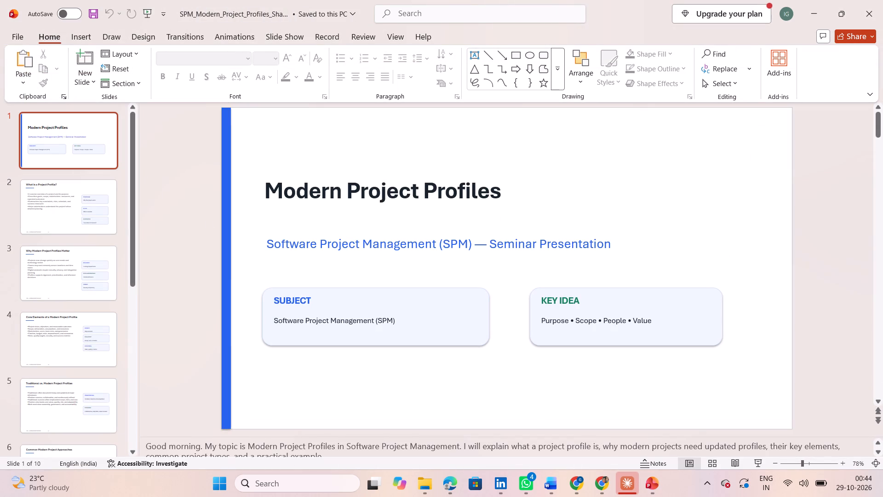
# Copy the title text "Modern Project Profiles" from the SPM deck's first slide.
pyautogui.click(268, 188)
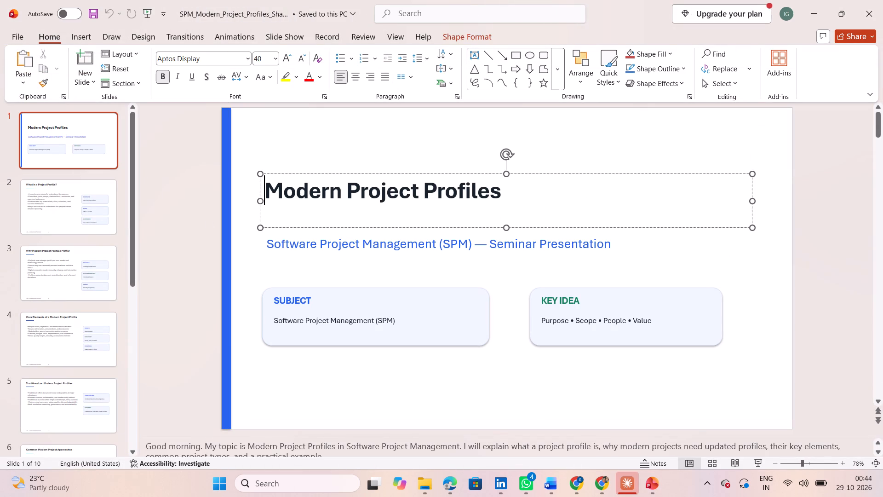
pyautogui.moveTo(268, 188); pyautogui.dragTo(476, 196)
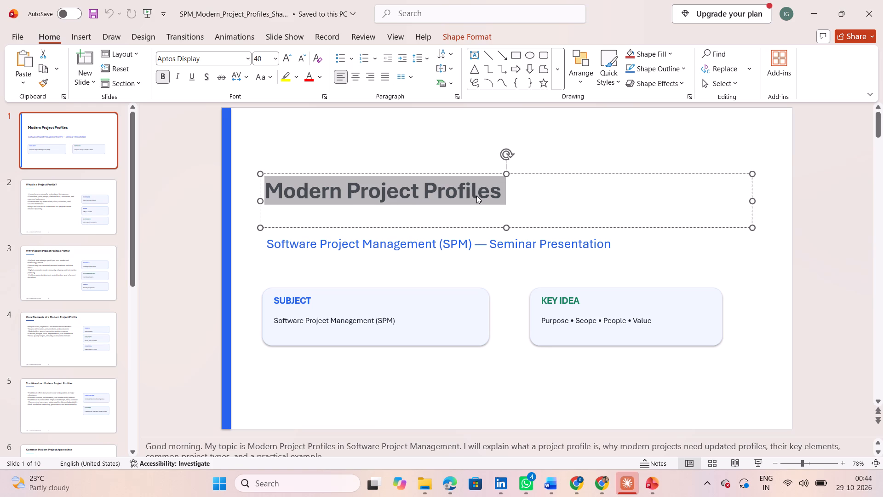
pyautogui.hotkey('ctrl', 'c')
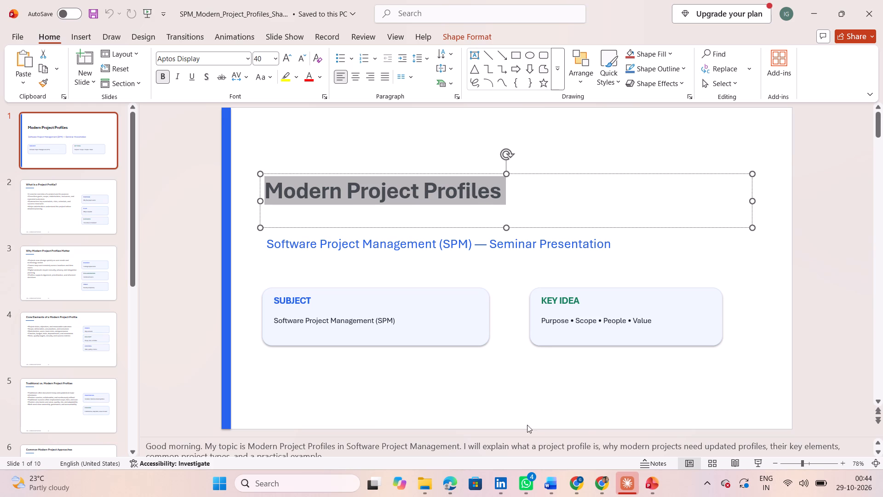
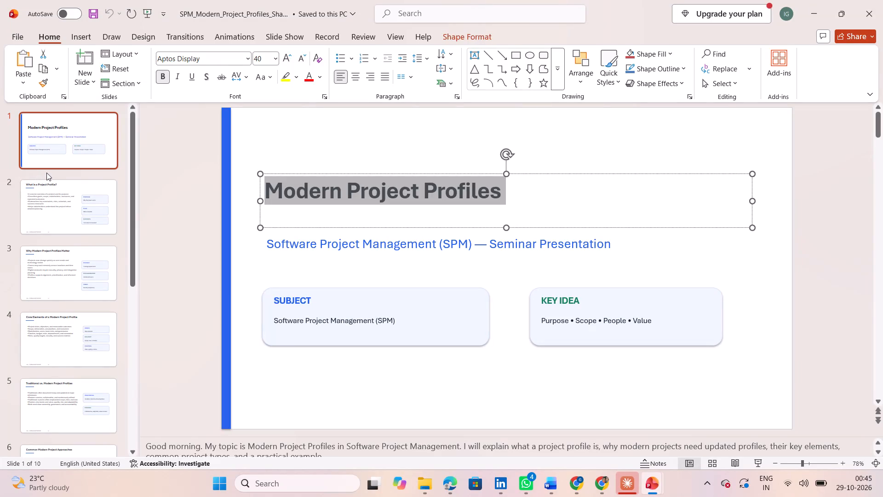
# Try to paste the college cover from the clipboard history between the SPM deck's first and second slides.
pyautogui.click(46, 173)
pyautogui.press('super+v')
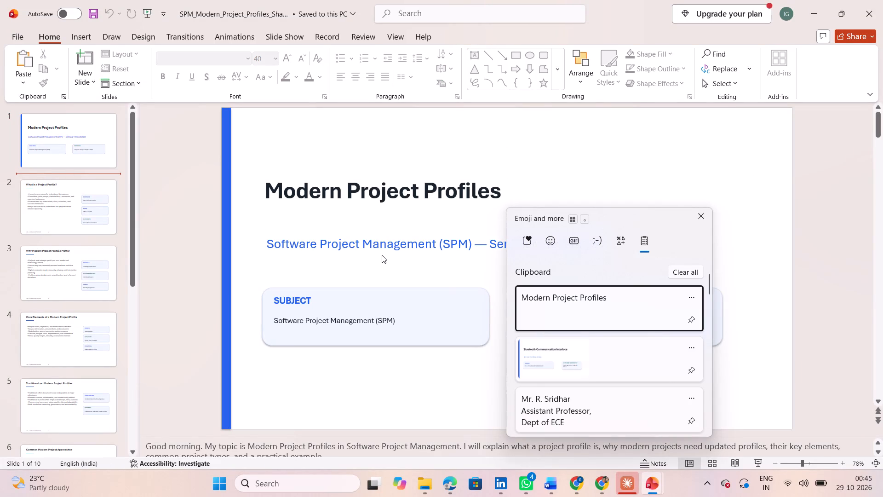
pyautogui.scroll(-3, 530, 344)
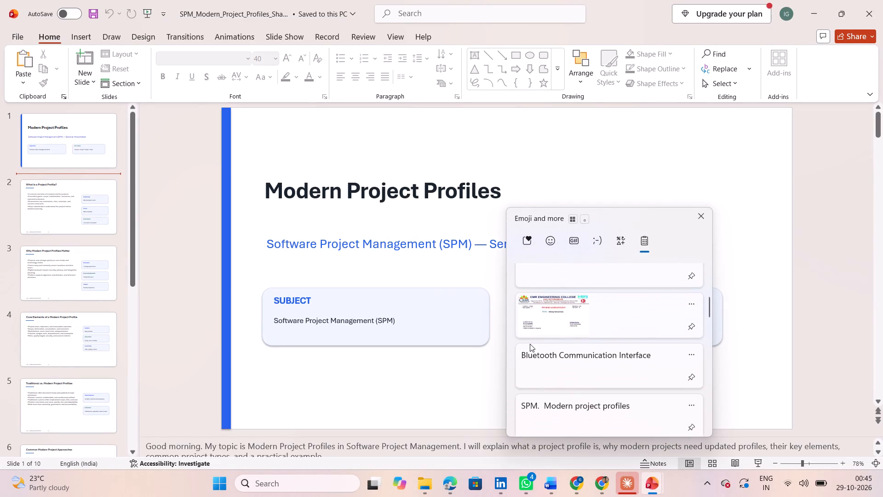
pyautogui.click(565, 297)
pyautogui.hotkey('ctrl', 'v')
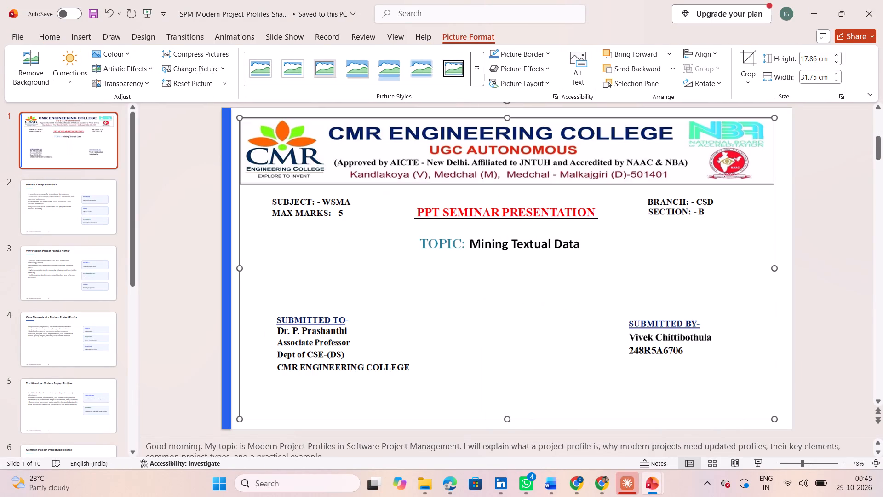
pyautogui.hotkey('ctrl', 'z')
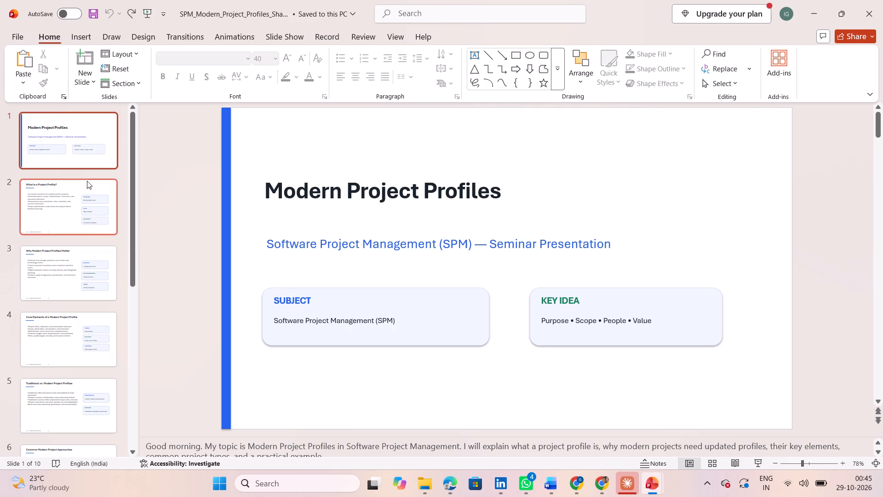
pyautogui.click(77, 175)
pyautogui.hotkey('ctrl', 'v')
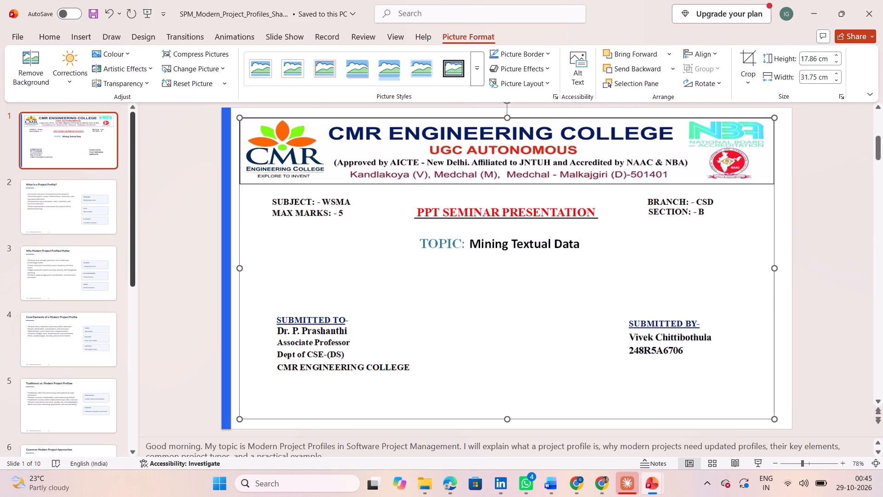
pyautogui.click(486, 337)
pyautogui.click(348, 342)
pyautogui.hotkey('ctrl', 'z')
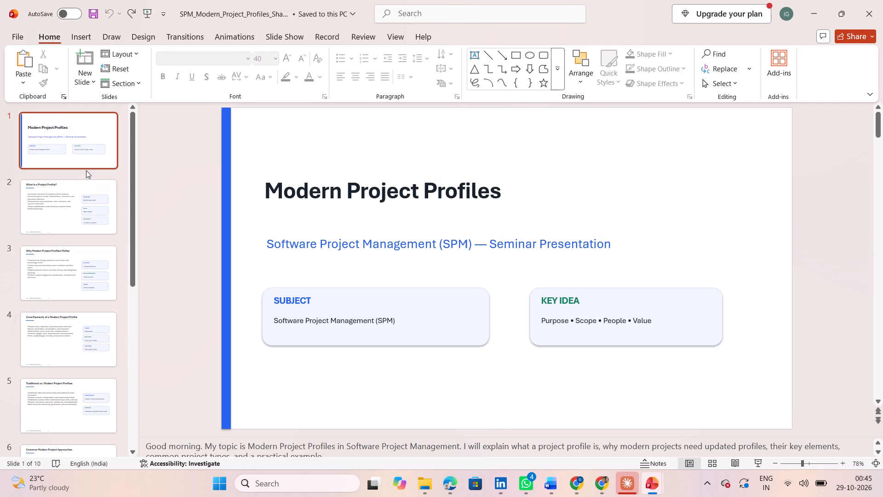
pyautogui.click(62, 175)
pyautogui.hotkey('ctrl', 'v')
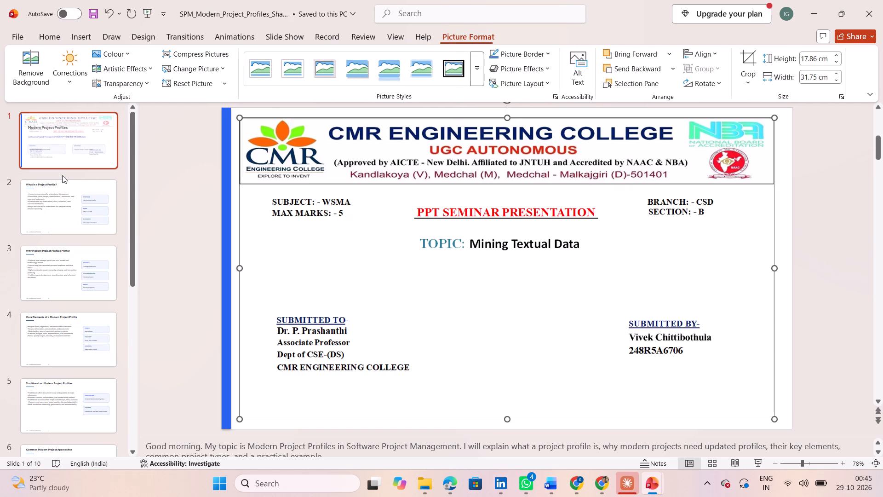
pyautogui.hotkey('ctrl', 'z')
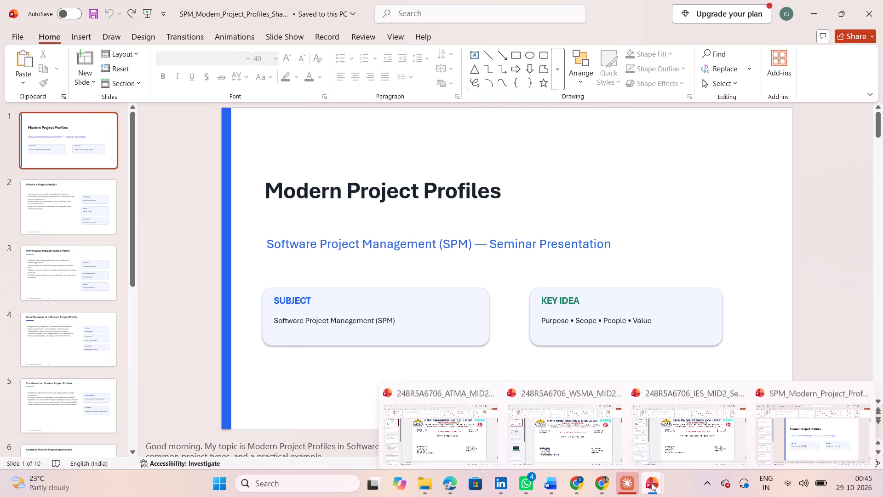
# Copy the college cover slide from the IES seminar deck and paste it after the first slide of the SPM deck.
pyautogui.click(696, 437)
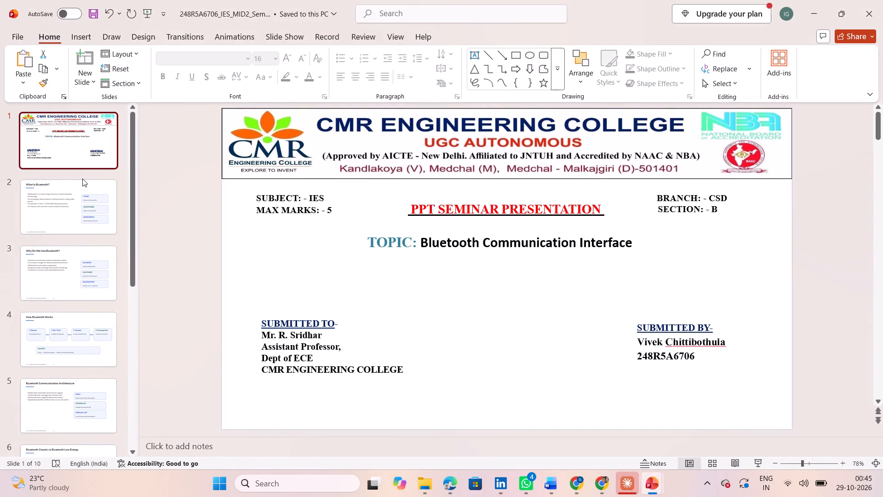
pyautogui.hotkey('ctrl', 'c')
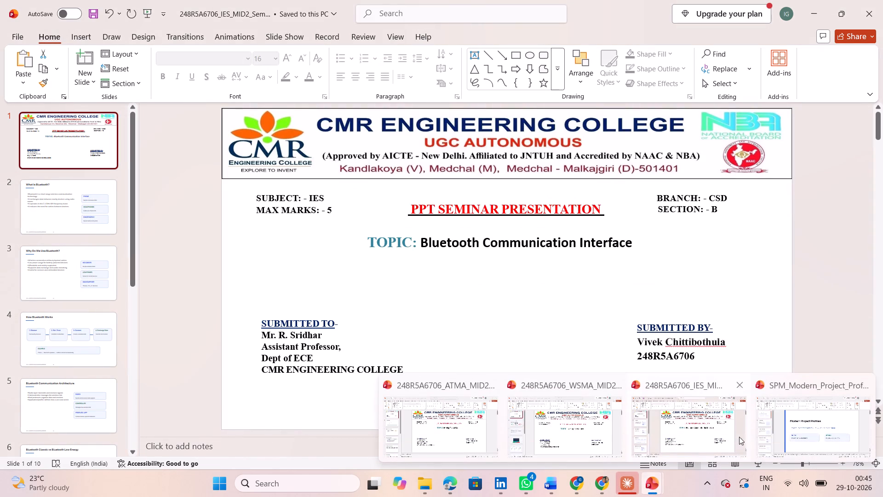
pyautogui.click(792, 430)
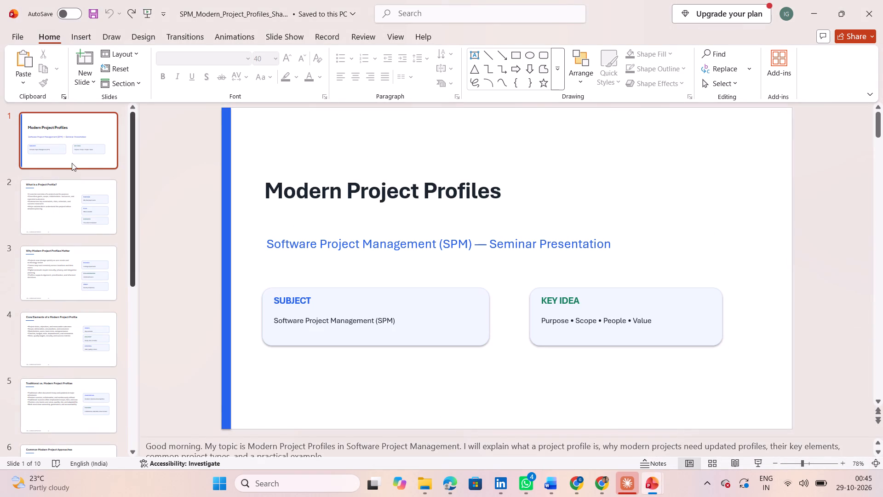
pyautogui.click(67, 174)
pyautogui.hotkey('ctrl', 'v')
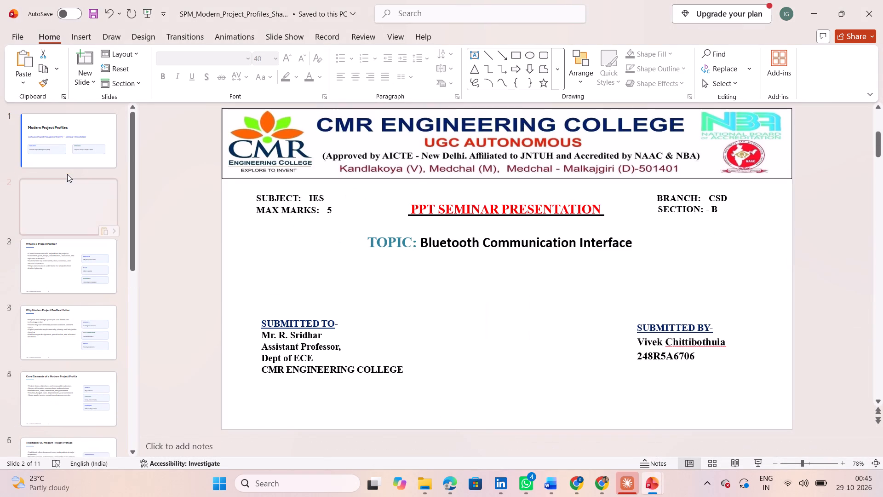
# Change the subject on the pasted cover slide to SPM.
pyautogui.click(321, 196)
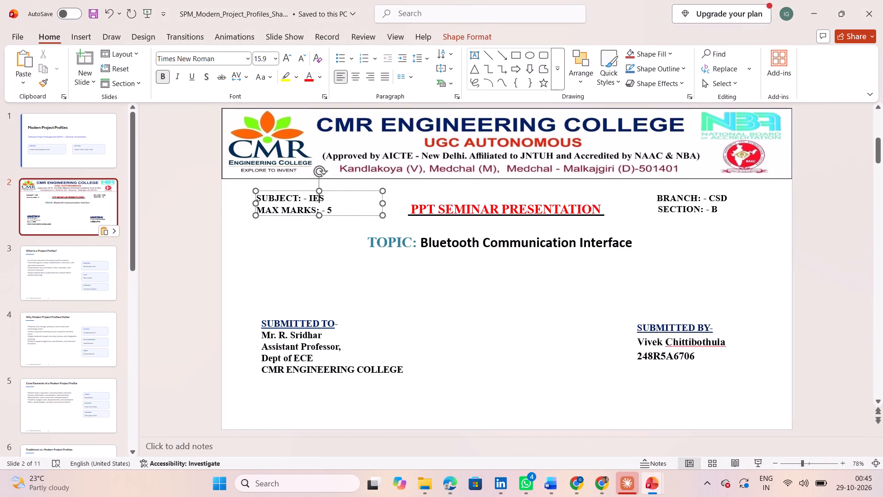
pyautogui.press('BackSpace')
pyautogui.press('BackSpace')
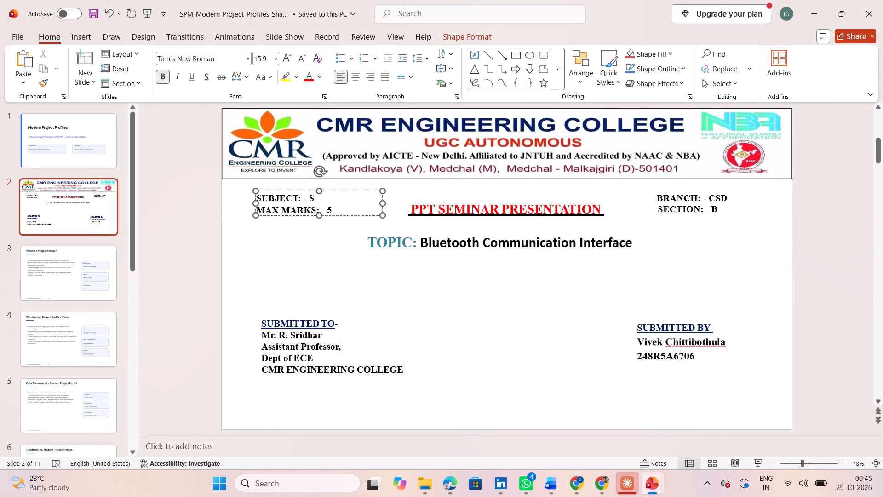
pyautogui.press('Right')
pyautogui.write('PM')
# Replace the cover slide's topic with the copied title "Modern Project Profiles" and set its font size to 24.
pyautogui.click(421, 243)
pyautogui.moveTo(421, 243); pyautogui.dragTo(610, 248)
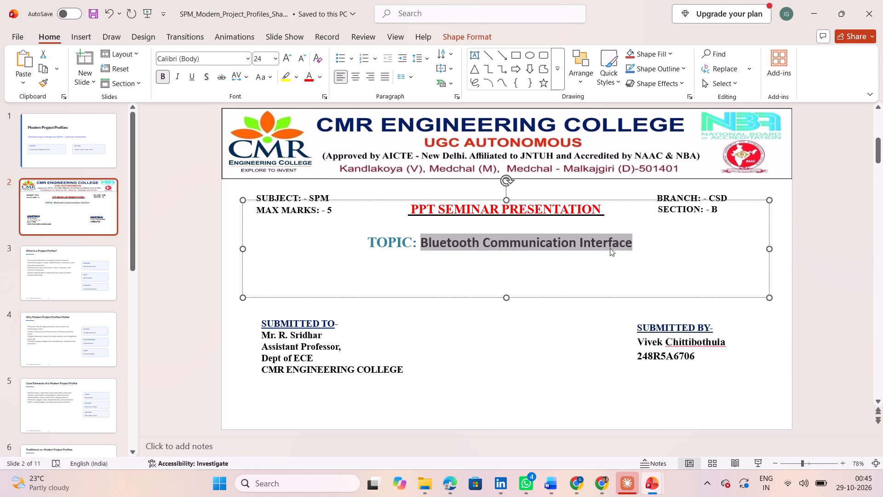
pyautogui.press('super+v')
pyautogui.click(499, 415)
pyautogui.hotkey('ctrl', 'v')
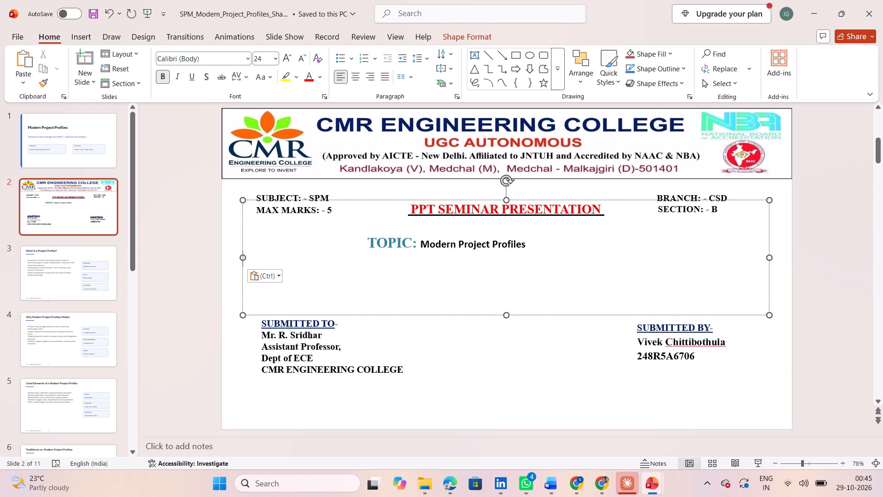
pyautogui.moveTo(423, 243); pyautogui.dragTo(539, 244)
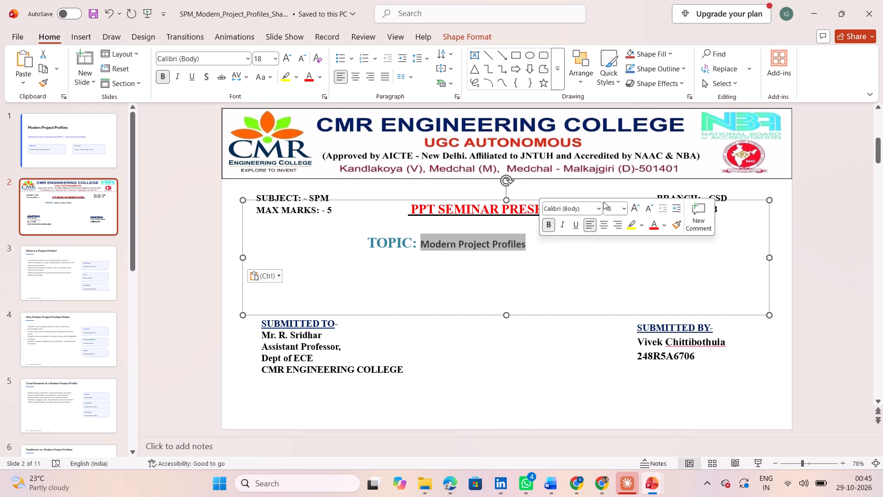
pyautogui.click(625, 210)
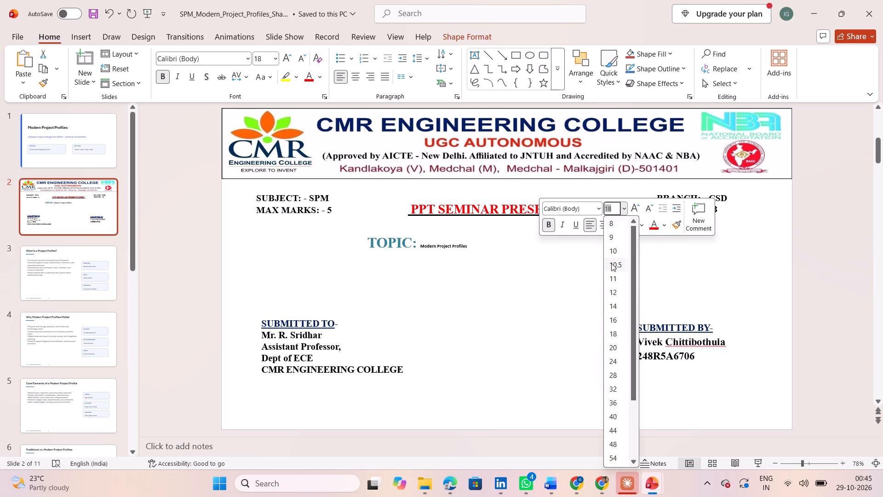
pyautogui.click(620, 363)
# Indent the topic line with spaces so it sits centred beneath the PPT SEMINAR PRESENTATION heading.
pyautogui.click(345, 243)
pyautogui.press('space')
pyautogui.press('space')
pyautogui.press('space')
pyautogui.press('space')
pyautogui.press('space')
pyautogui.press('space')
pyautogui.press('space')
pyautogui.press('space')
pyautogui.press('space')
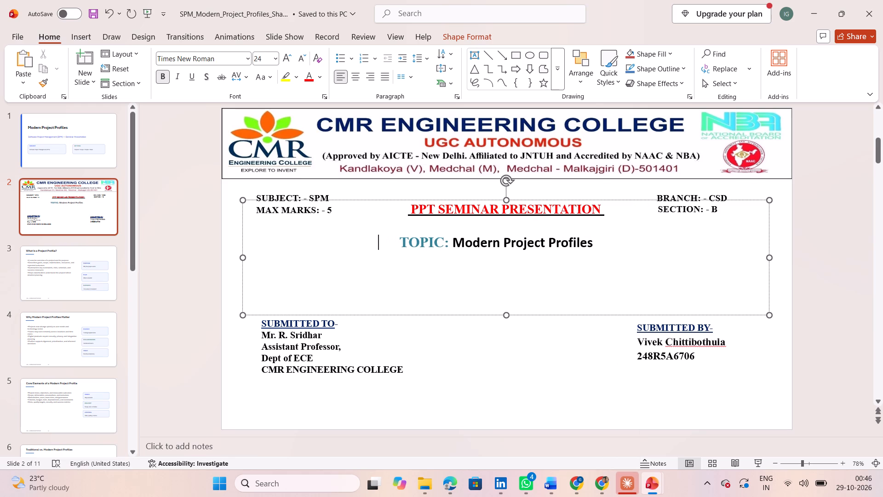
pyautogui.press('space')
pyautogui.press('space')
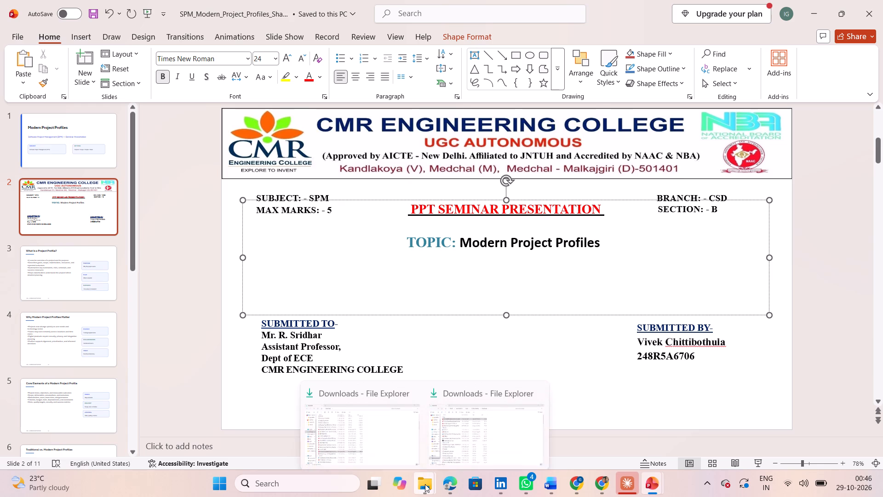
# Open SPM FRONT PAGE from the Downloads folder, copy the lecturer's name, designation and department lines, and close the file.
pyautogui.click(407, 421)
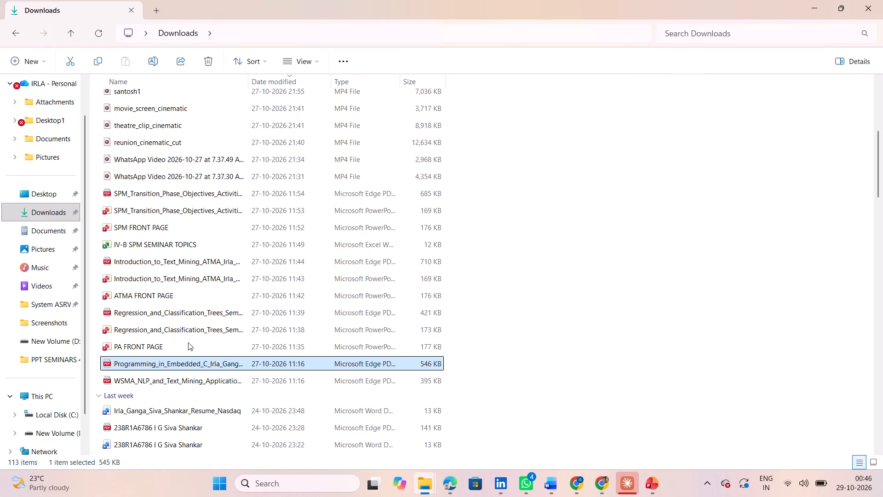
pyautogui.click(150, 233)
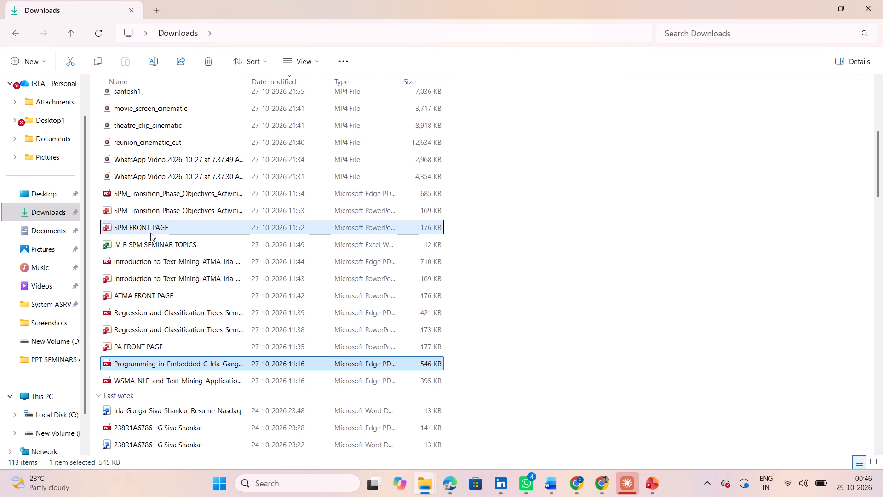
pyautogui.doubleClick(150, 233)
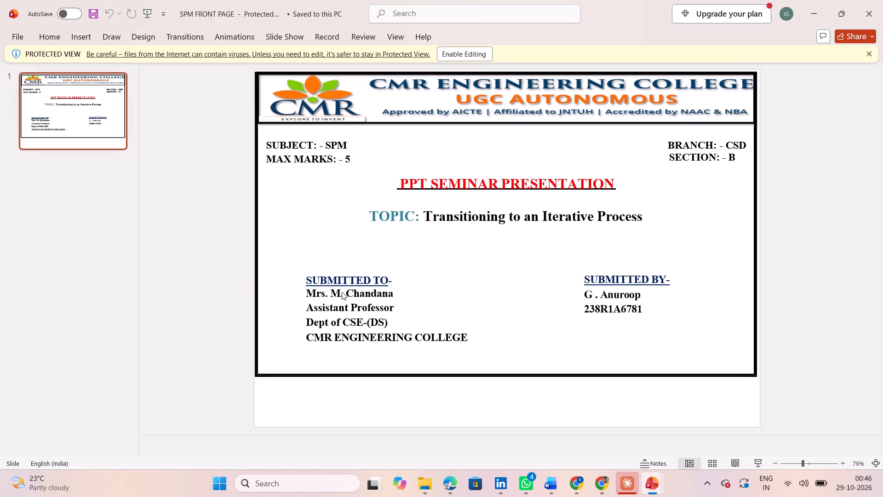
pyautogui.click(303, 292)
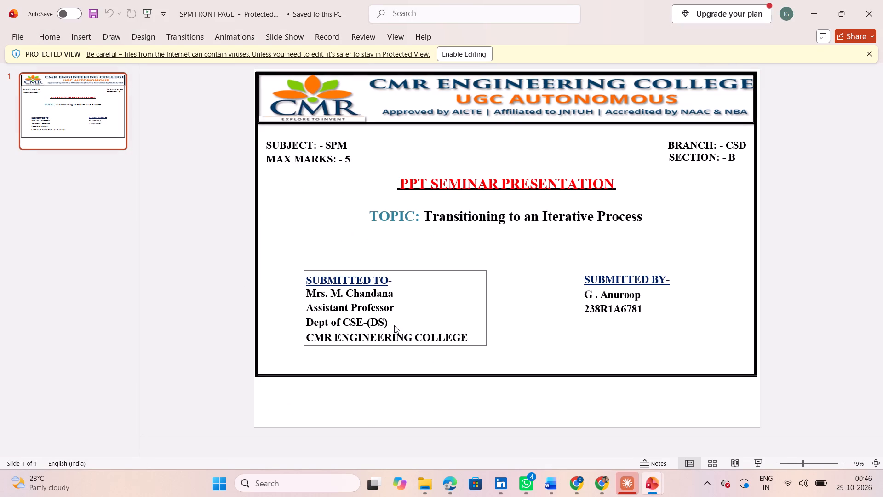
pyautogui.click(395, 326)
pyautogui.moveTo(395, 326); pyautogui.dragTo(304, 295)
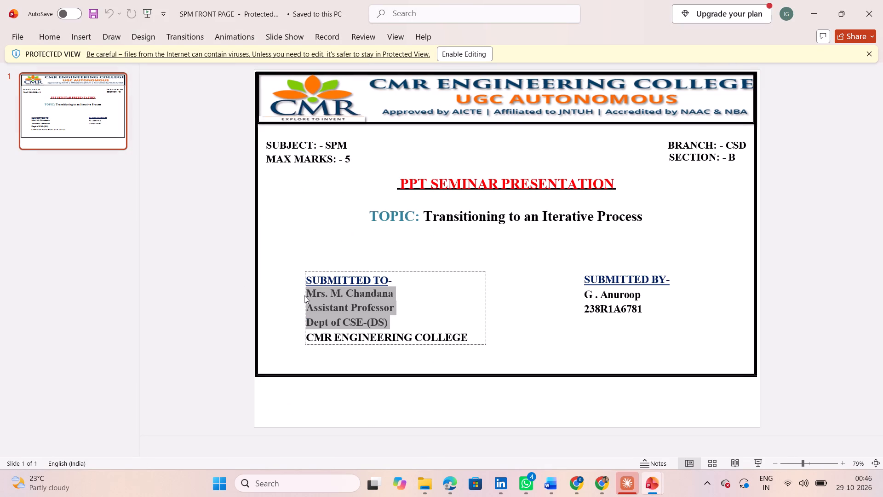
pyautogui.hotkey('ctrl', 'c')
pyautogui.click(874, 0)
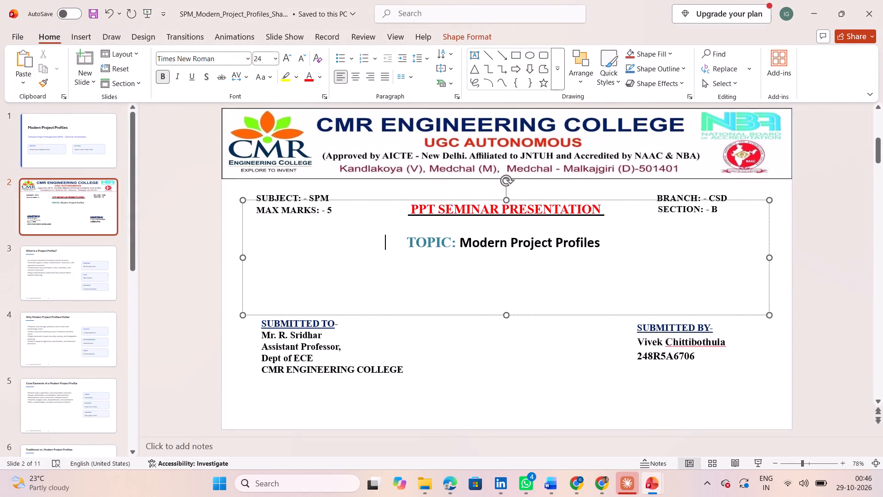
# Replace the lecturer details under SUBMITTED TO with the copied ones, putting "Dept of CSE-(DS)" on its own line.
pyautogui.click(317, 364)
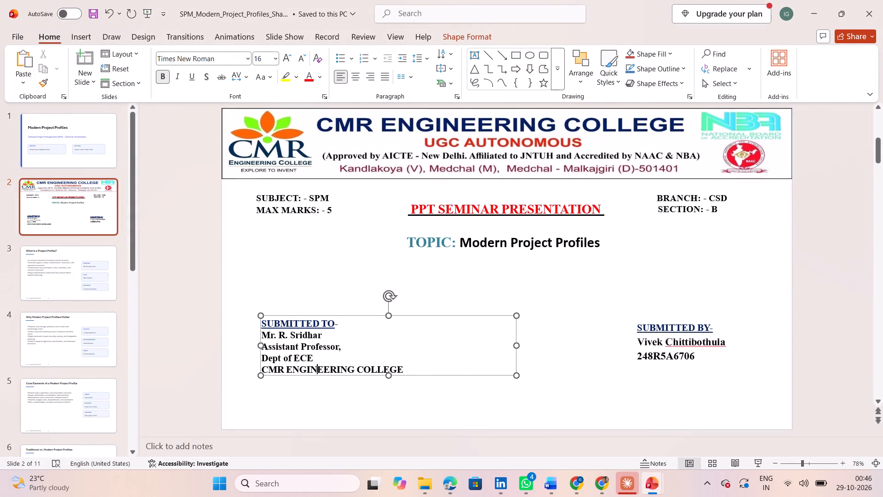
pyautogui.click(316, 355)
pyautogui.moveTo(316, 355); pyautogui.dragTo(303, 348)
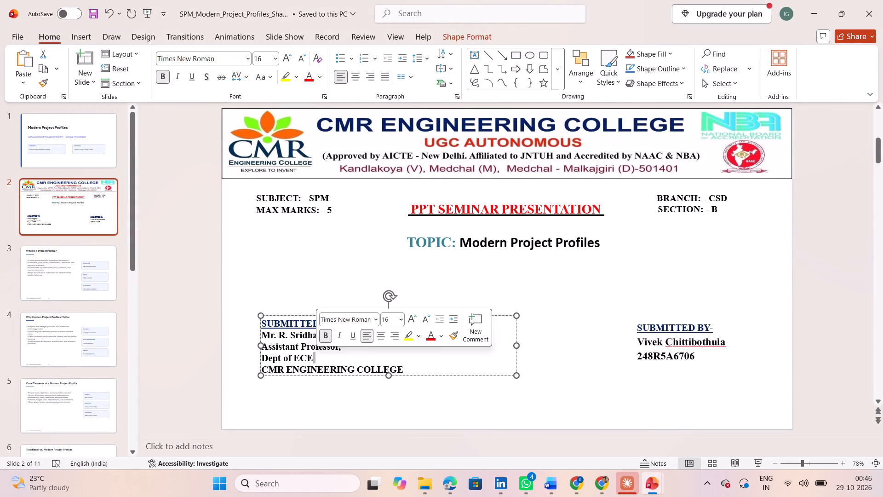
pyautogui.moveTo(303, 348); pyautogui.dragTo(267, 336)
pyautogui.hotkey('ctrl', 'v')
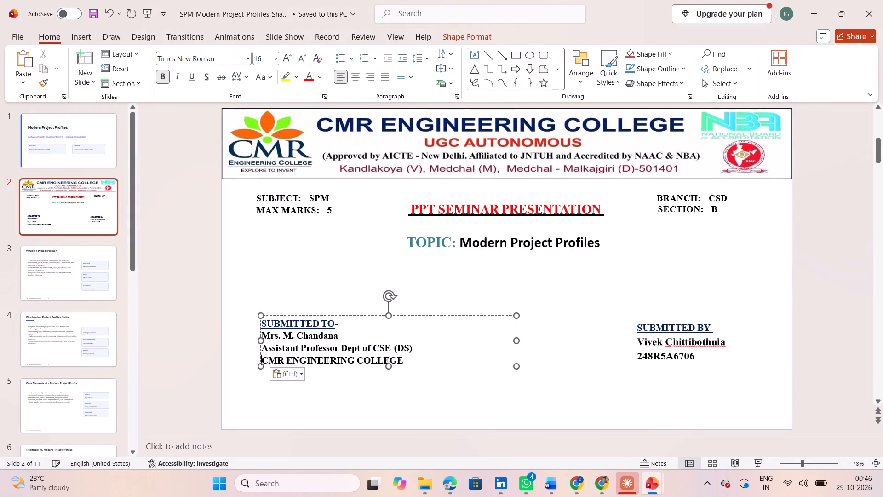
pyautogui.click(342, 350)
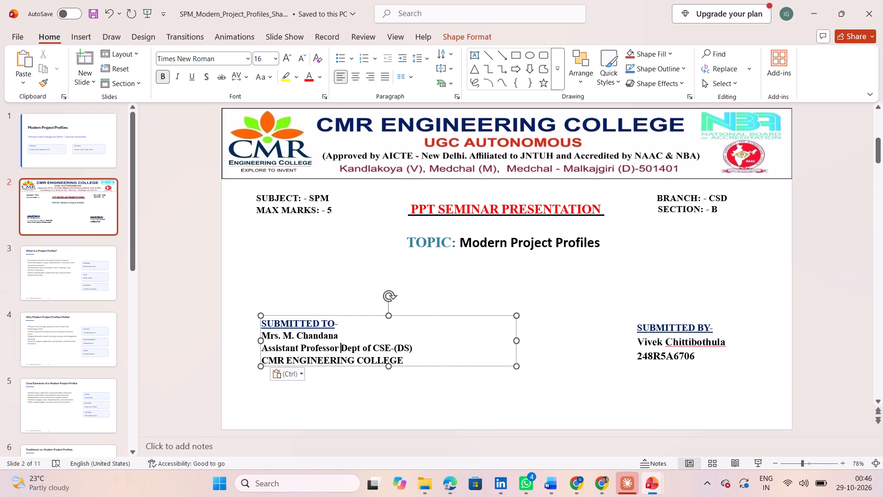
pyautogui.press('Return')
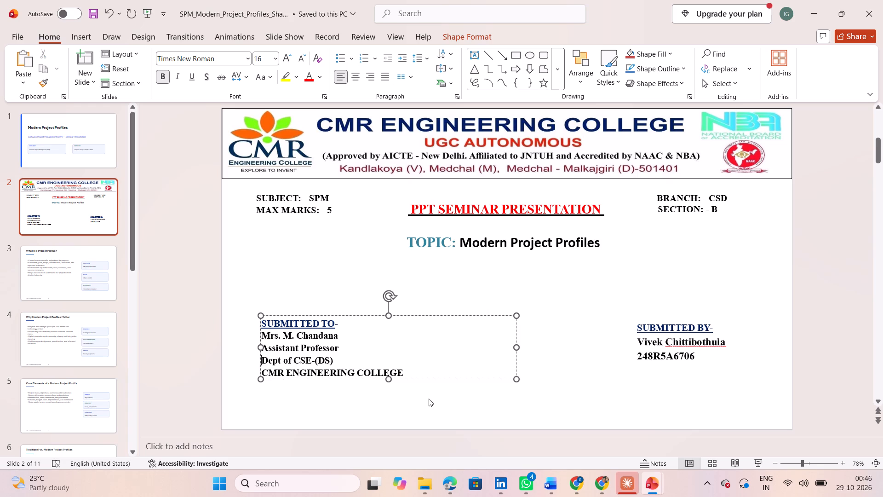
# Remove the original Modern Project Profiles title slide so the college cover slide comes first.
pyautogui.click(429, 402)
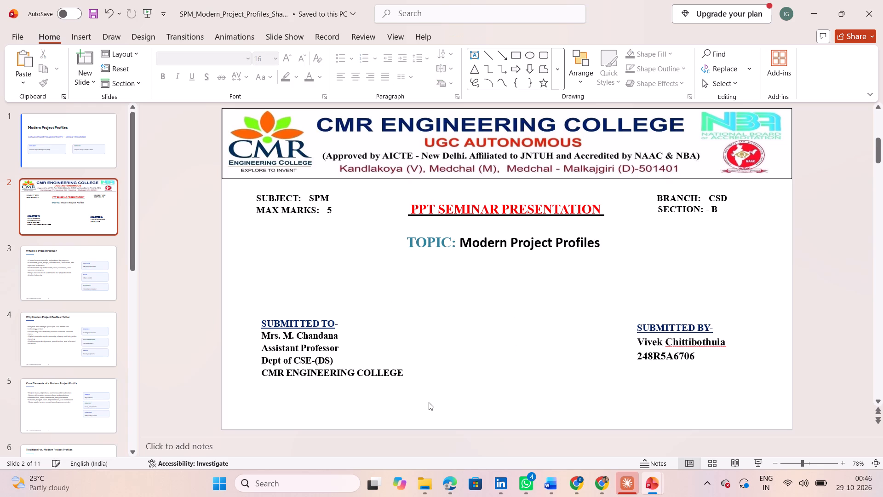
pyautogui.rightClick(77, 133)
pyautogui.click(108, 162)
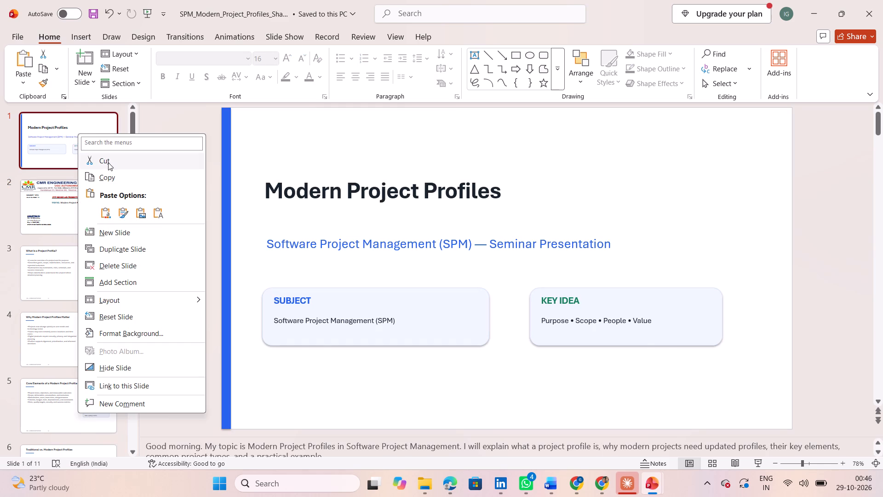
pyautogui.scroll(-8, 108, 162)
pyautogui.scroll(4, 108, 162)
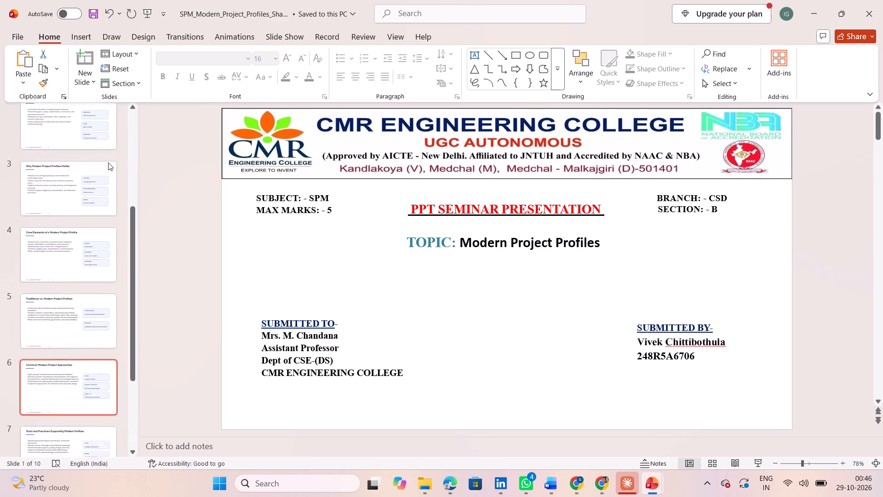
pyautogui.scroll(5, 108, 162)
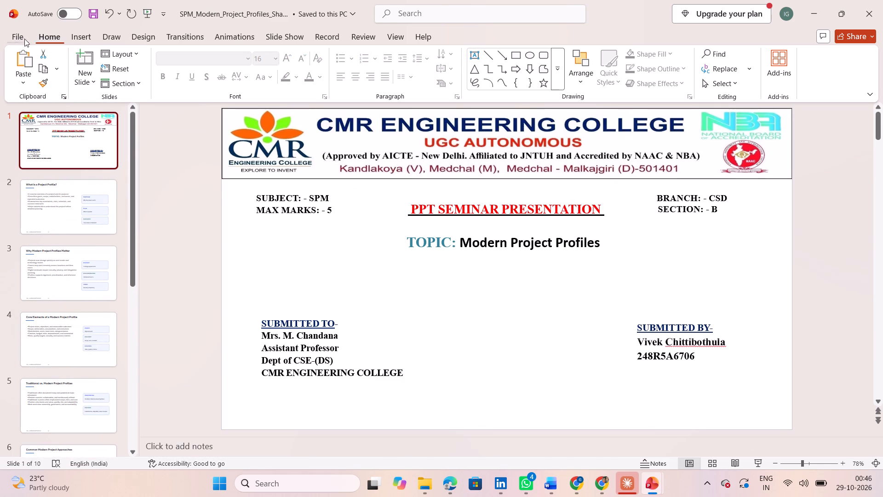
# Save a copy of the deck in the PPT SEMINARS 4-1 folder, using the IES file's name with IES replaced by SPM.
pyautogui.click(15, 36)
pyautogui.click(44, 217)
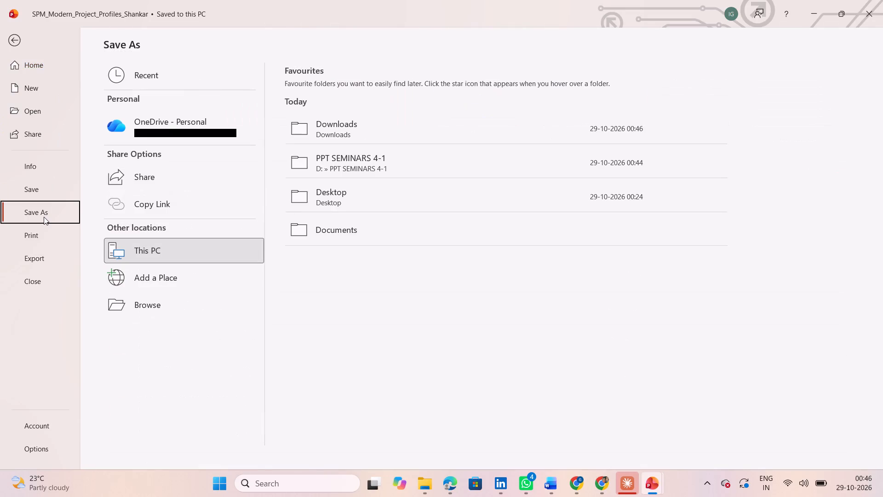
pyautogui.click(370, 172)
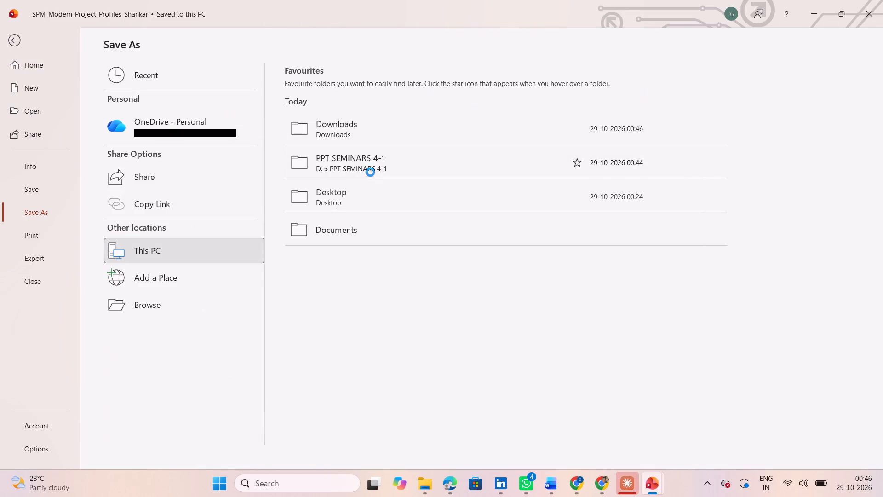
pyautogui.click(197, 108)
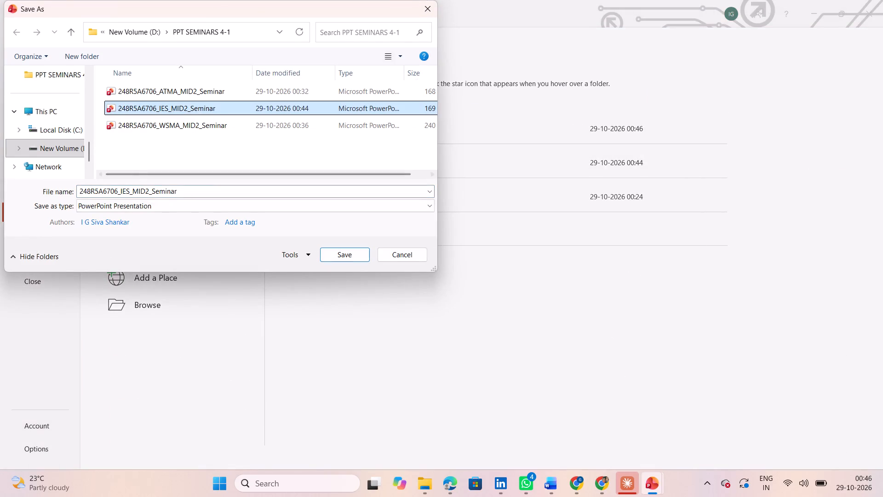
pyautogui.click(128, 190)
pyautogui.click(128, 190)
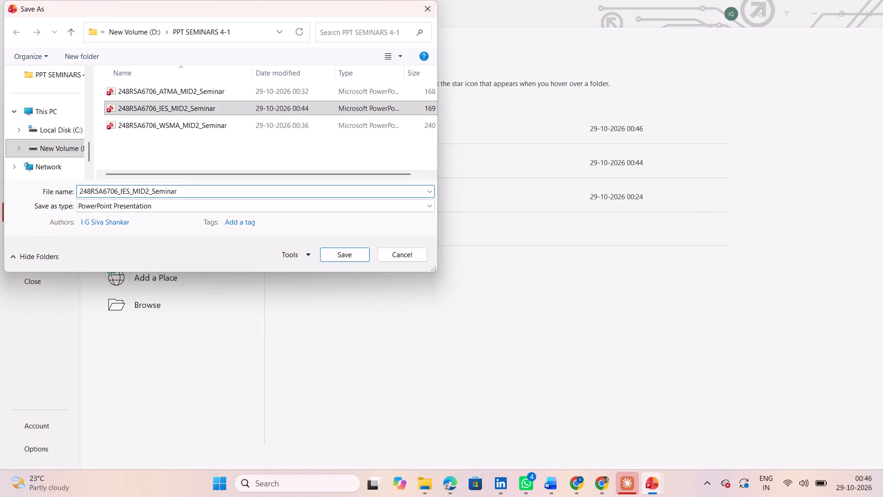
pyautogui.press('BackSpace')
pyautogui.press('BackSpace')
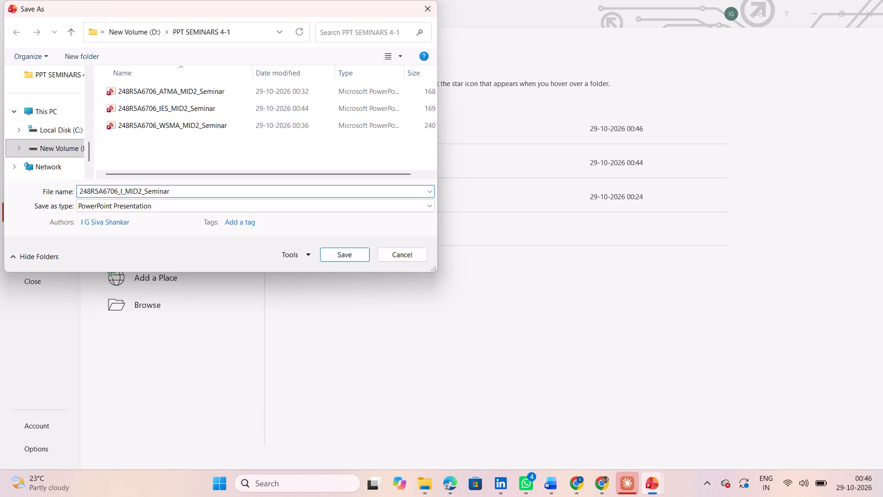
pyautogui.press('BackSpace')
pyautogui.press('s')
pyautogui.press('o')
pyautogui.press('BackSpace')
pyautogui.write('PM')
pyautogui.press('Return')
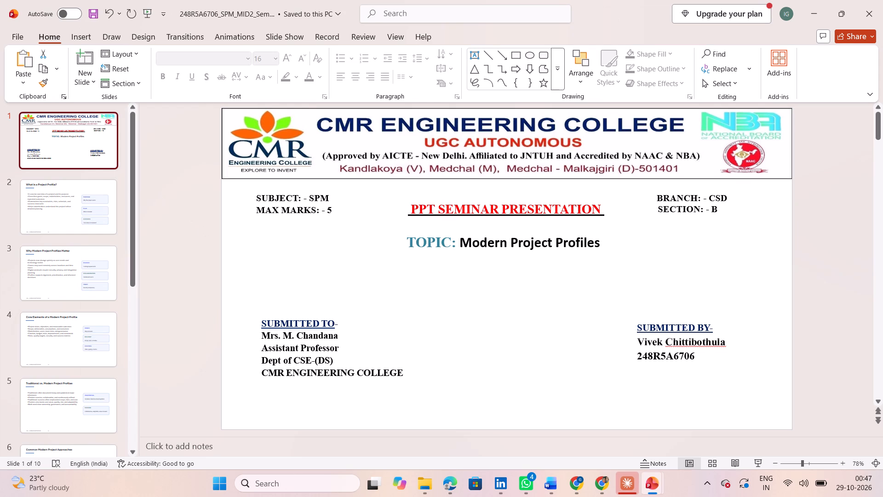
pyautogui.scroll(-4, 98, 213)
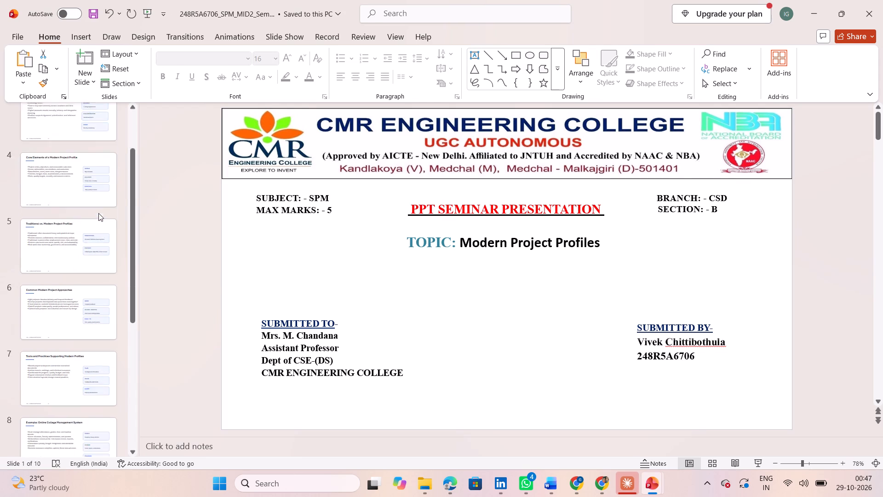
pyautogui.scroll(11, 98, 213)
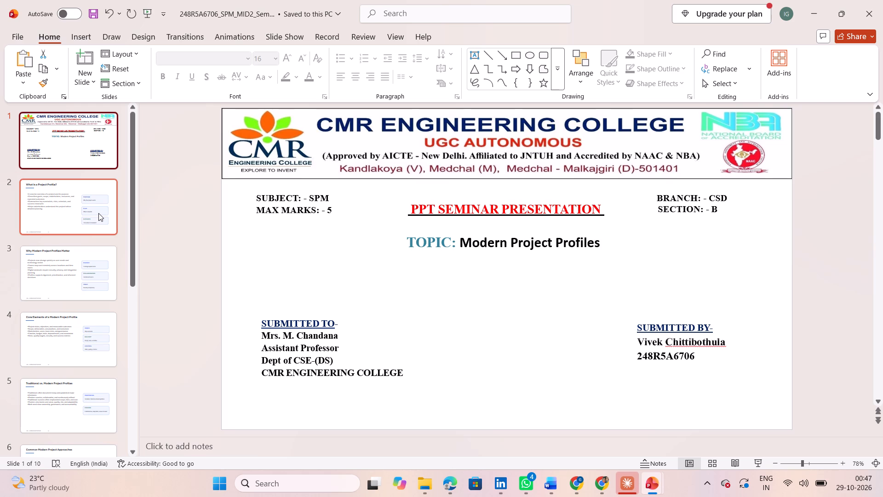
# Delete the Sentiment_Analysis_DS702PC (1), SPM_Modern_Project_Profiles and IES_Bluetooth_Communication_Interface presentations from the Downloads folder.
pyautogui.click(430, 490)
pyautogui.click(372, 416)
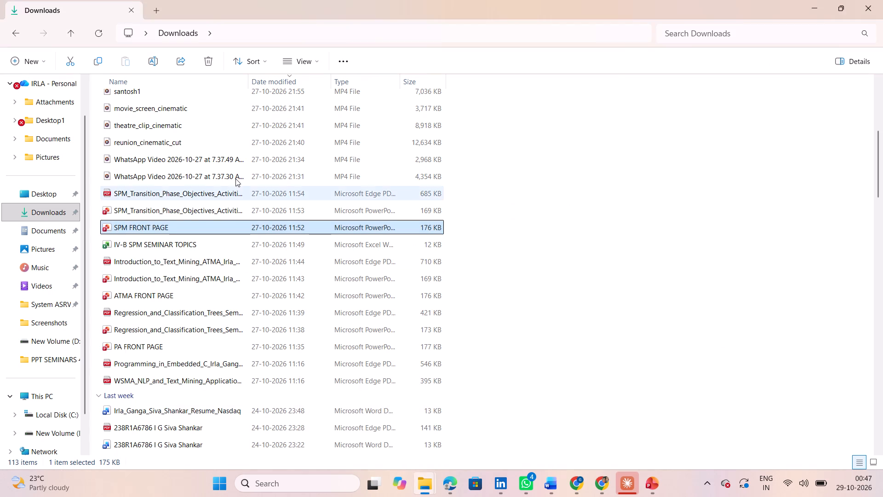
pyautogui.scroll(16, 235, 179)
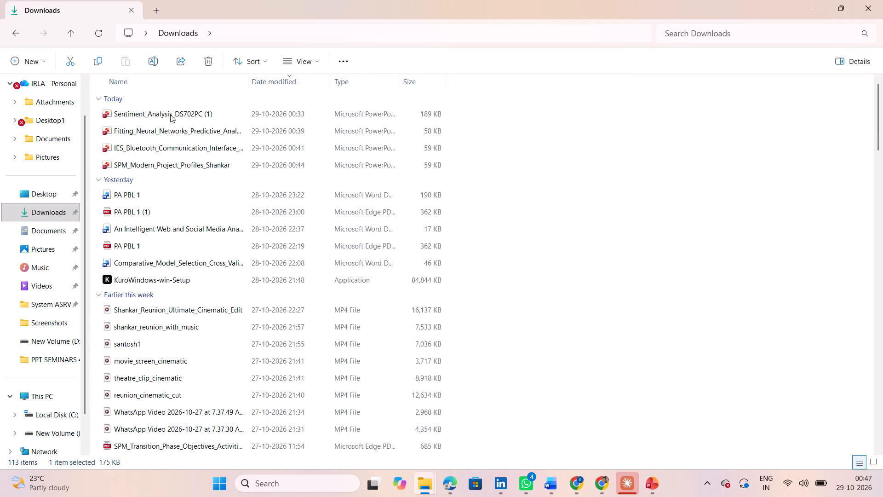
pyautogui.click(170, 115)
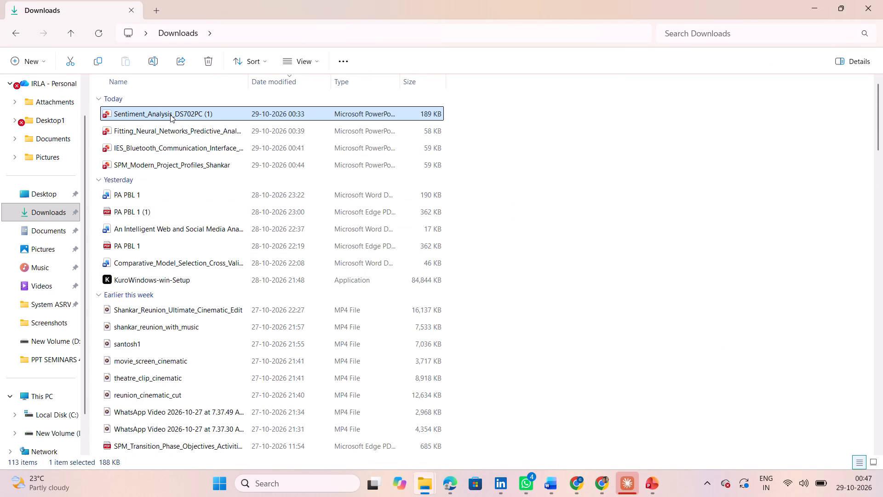
pyautogui.click(207, 63)
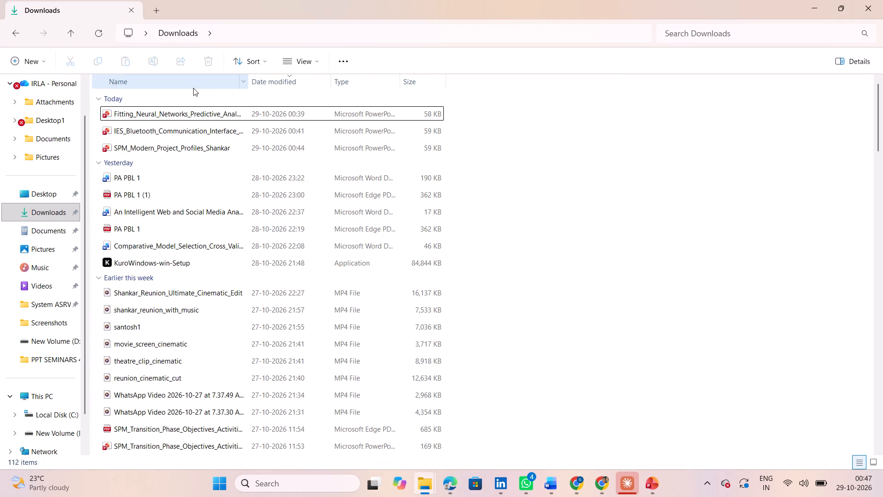
pyautogui.click(155, 143)
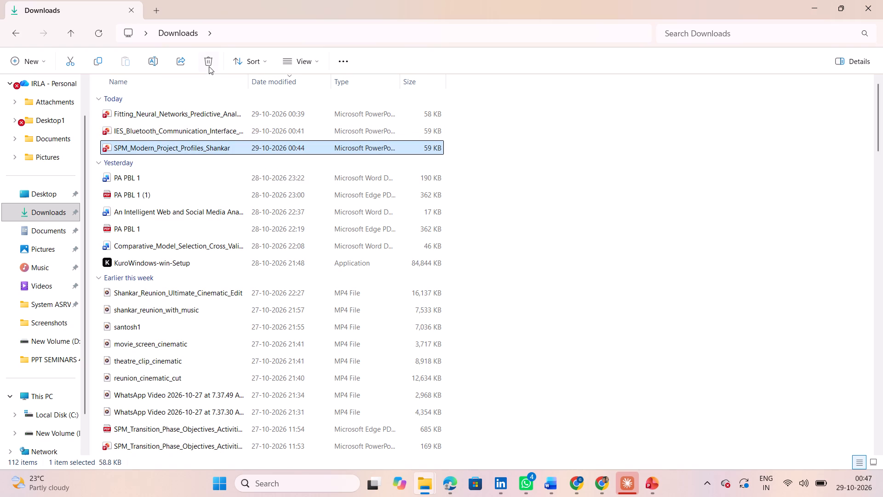
pyautogui.click(209, 66)
pyautogui.click(178, 130)
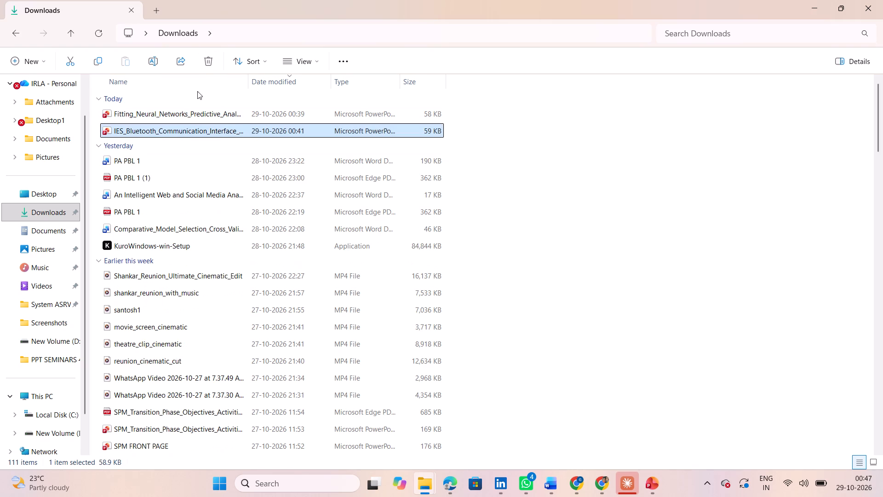
pyautogui.click(205, 65)
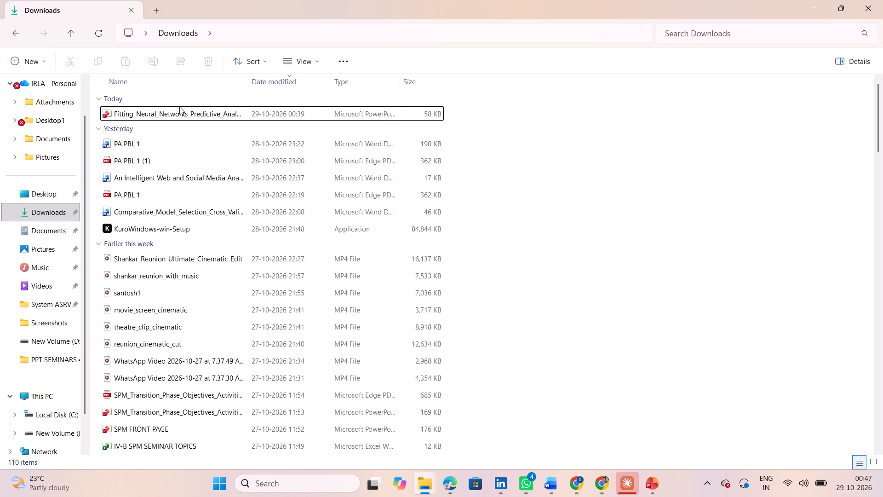
# Open the Fitting_Neural_Networks_Predictive_Analytics presentation from Downloads and enable editing.
pyautogui.doubleClick(175, 114)
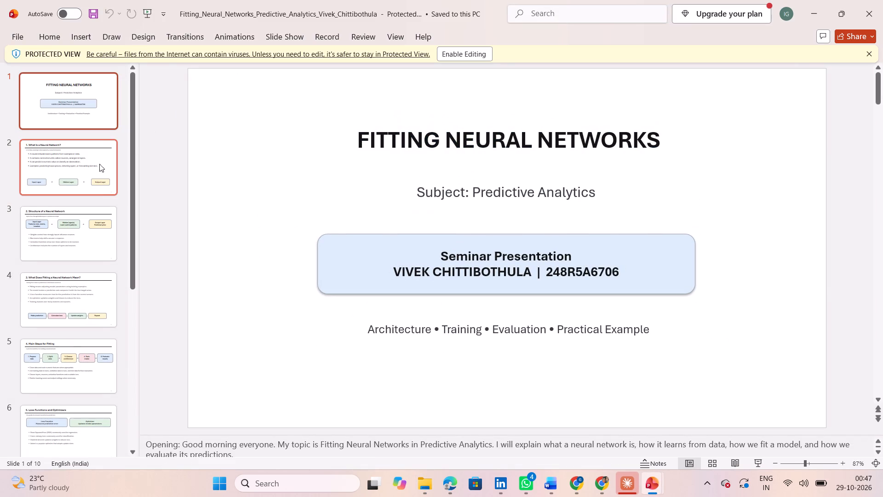
pyautogui.click(85, 170)
pyautogui.click(83, 125)
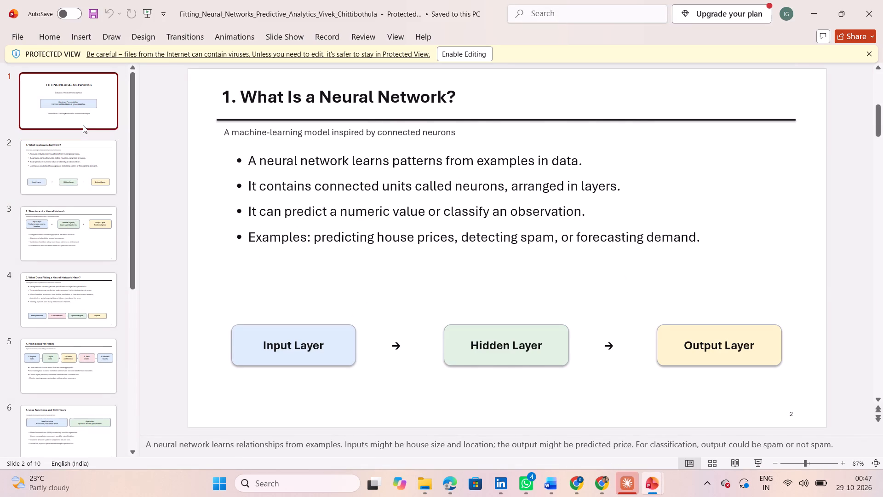
pyautogui.click(470, 54)
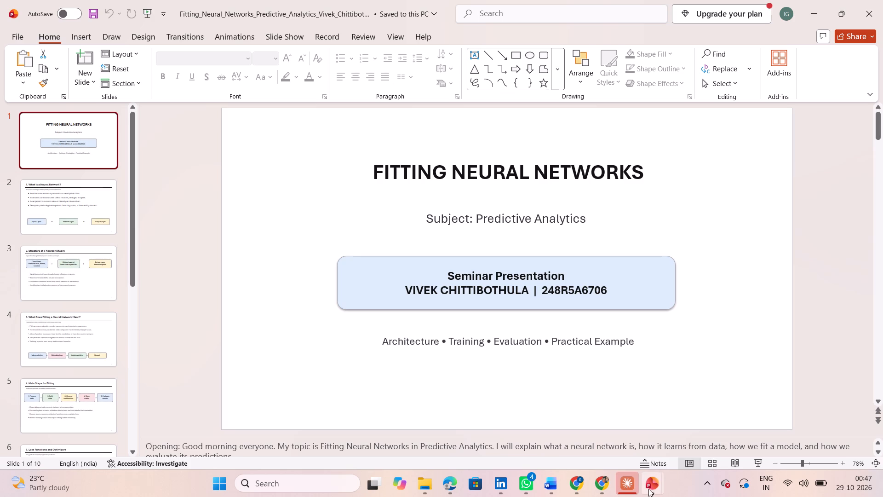
# Copy the college cover slide from the SPM deck and paste it after the title slide of the Fitting Neural Networks deck.
pyautogui.click(667, 432)
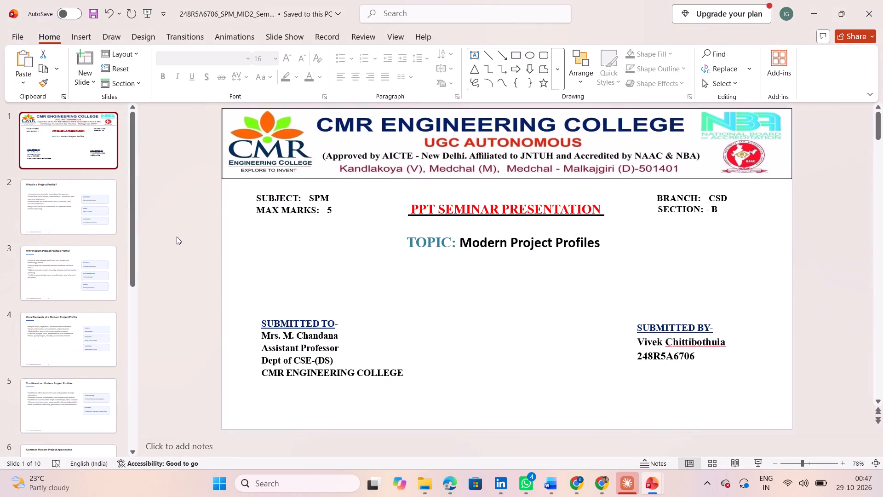
pyautogui.rightClick(62, 136)
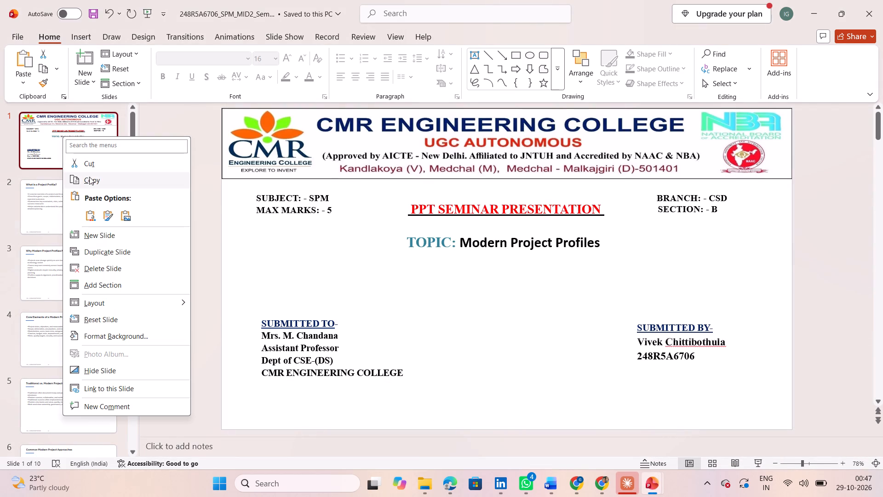
pyautogui.click(89, 177)
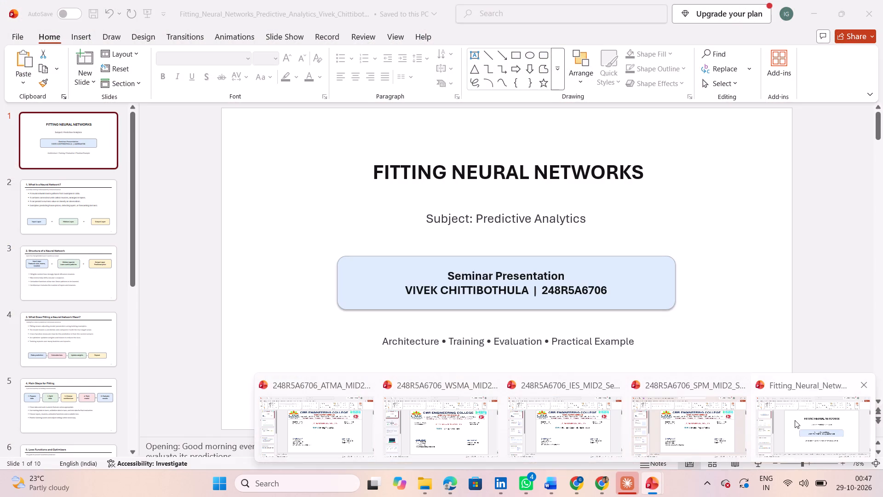
pyautogui.click(795, 420)
pyautogui.click(76, 173)
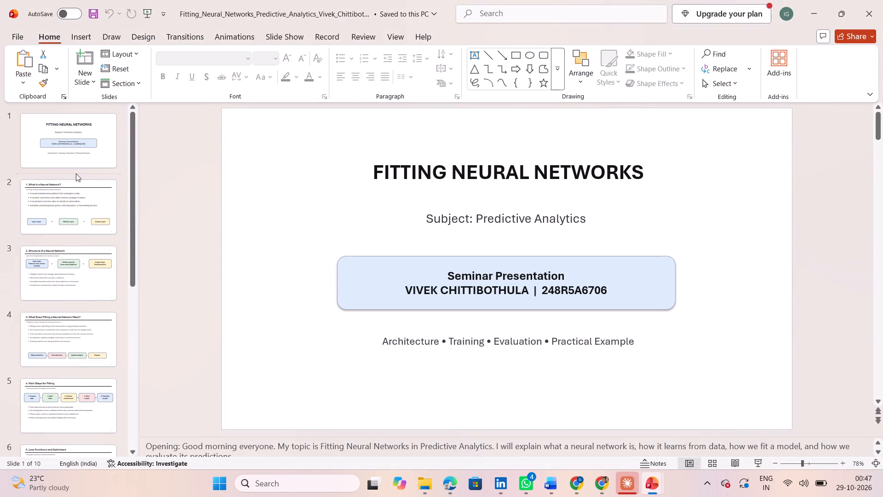
pyautogui.hotkey('ctrl', 'v')
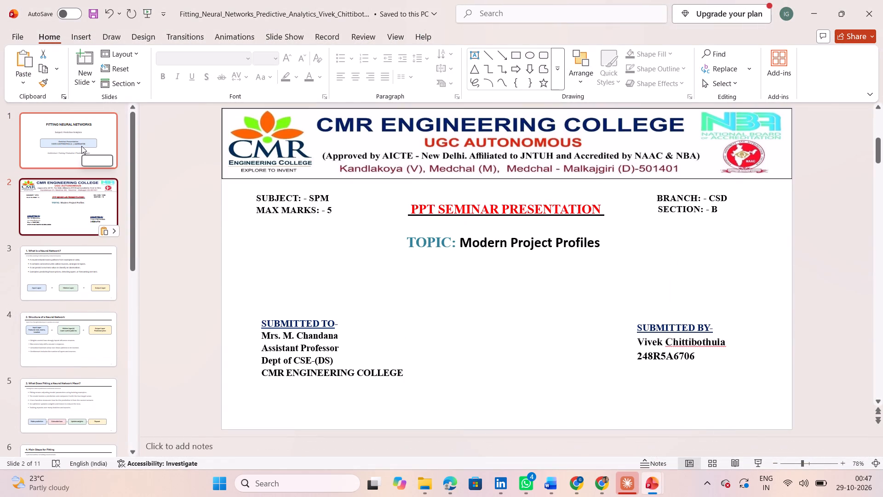
# Replace the college cover's topic with the title FITTING NEURAL NETWORKS copied from the deck's original title slide.
pyautogui.rightClick(81, 146)
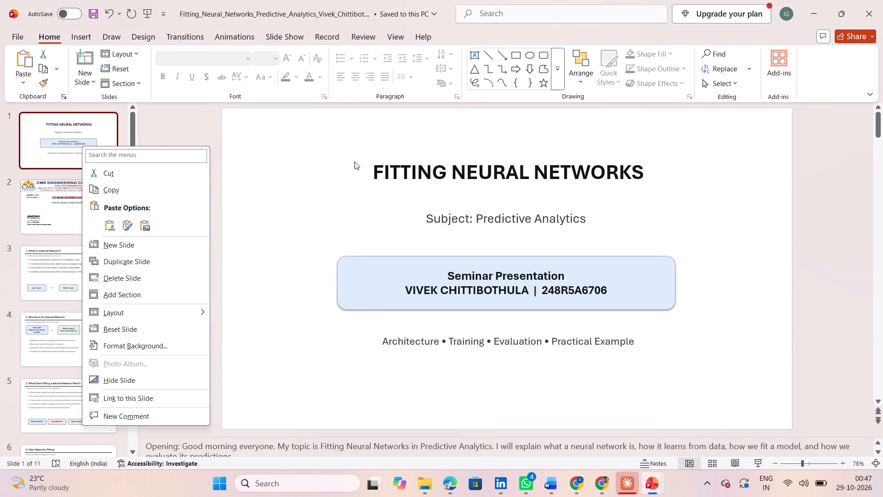
pyautogui.click(373, 167)
pyautogui.moveTo(373, 167); pyautogui.dragTo(383, 168)
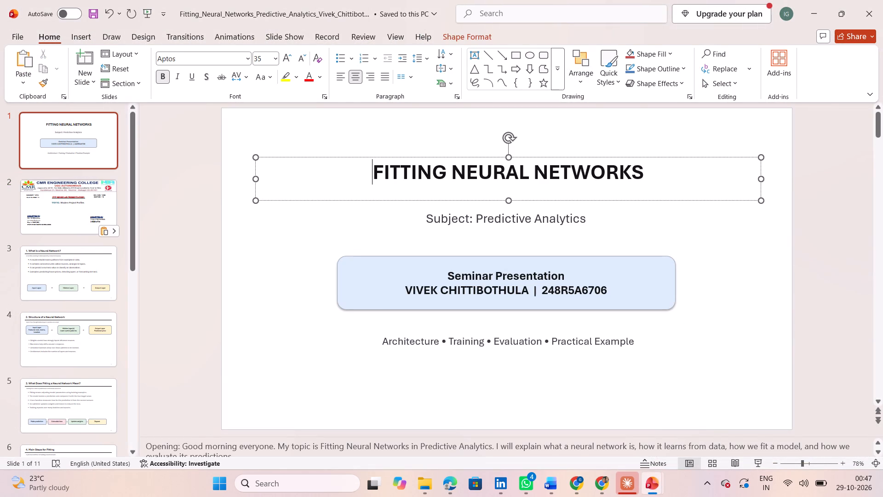
pyautogui.moveTo(383, 168); pyautogui.dragTo(590, 168)
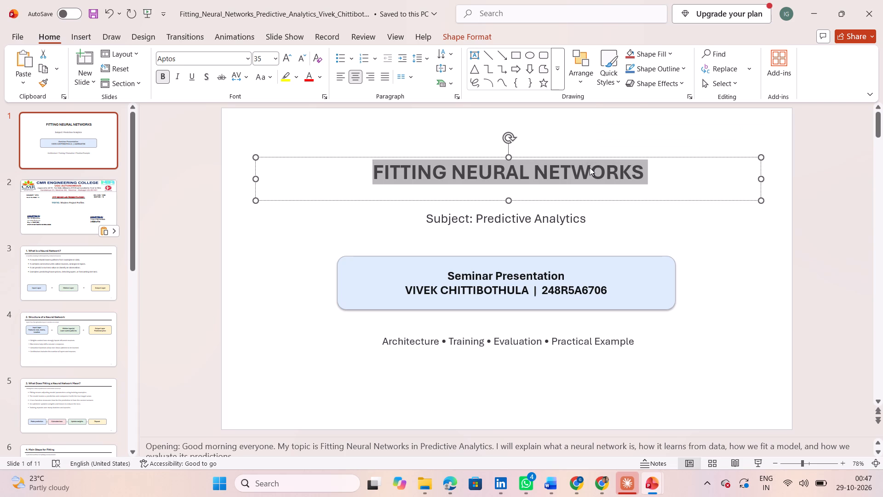
pyautogui.hotkey('ctrl', 'c')
pyautogui.click(93, 200)
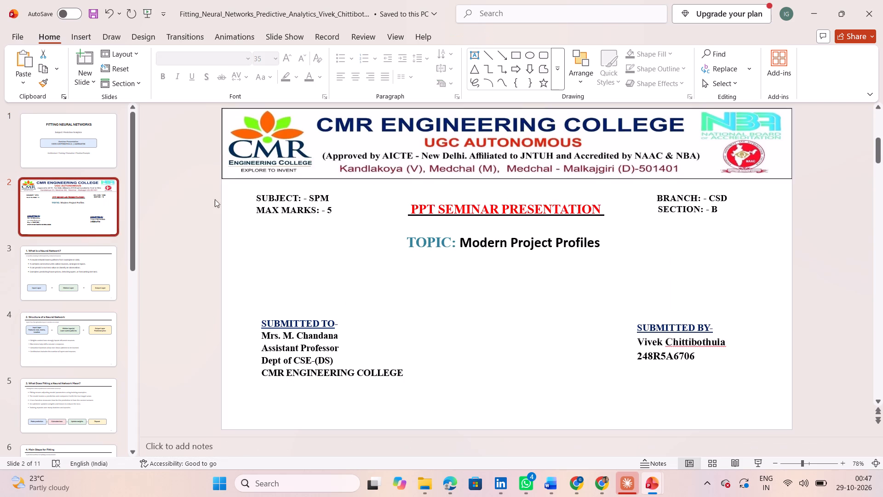
pyautogui.moveTo(460, 239); pyautogui.dragTo(465, 239)
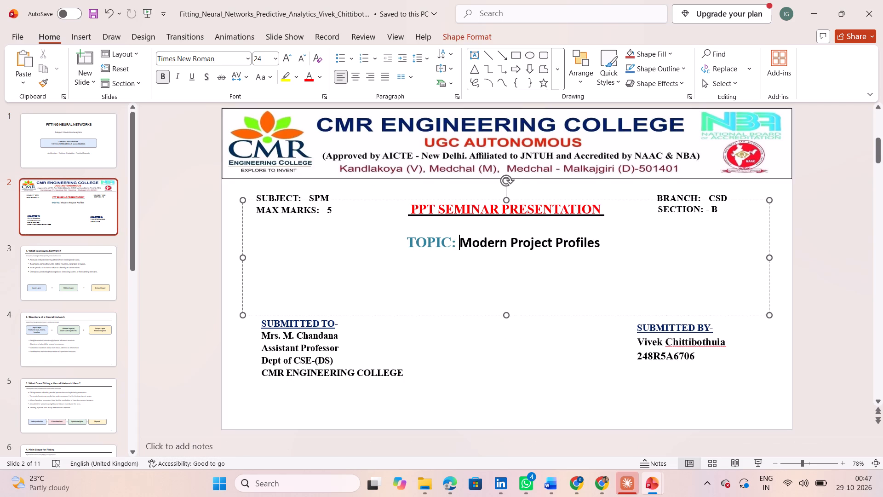
pyautogui.moveTo(465, 239); pyautogui.dragTo(596, 242)
pyautogui.hotkey('ctrl', 'v')
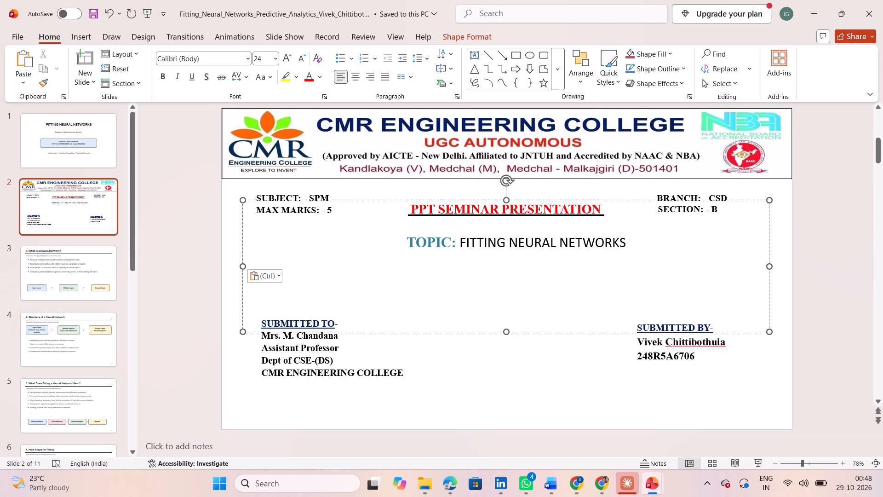
# Set the font of the topic title on the cover slide to Times New Roman.
pyautogui.moveTo(462, 242); pyautogui.dragTo(614, 245)
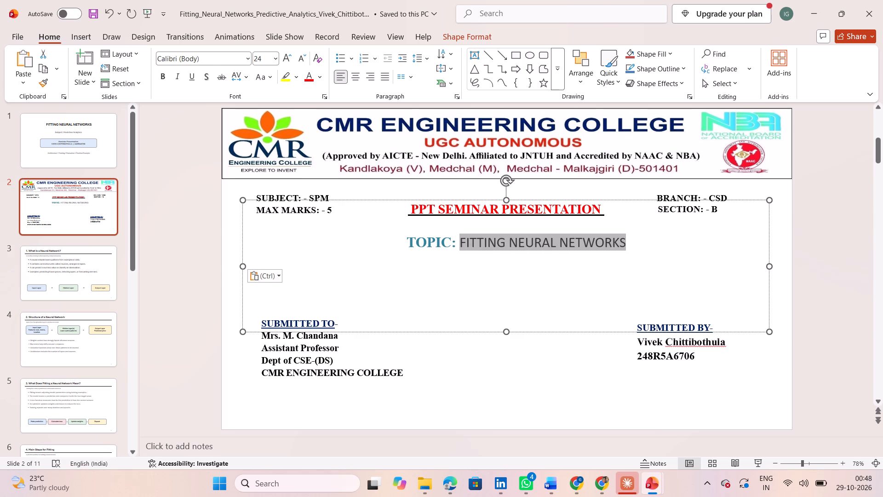
pyautogui.moveTo(614, 245); pyautogui.dragTo(615, 245)
pyautogui.click(199, 60)
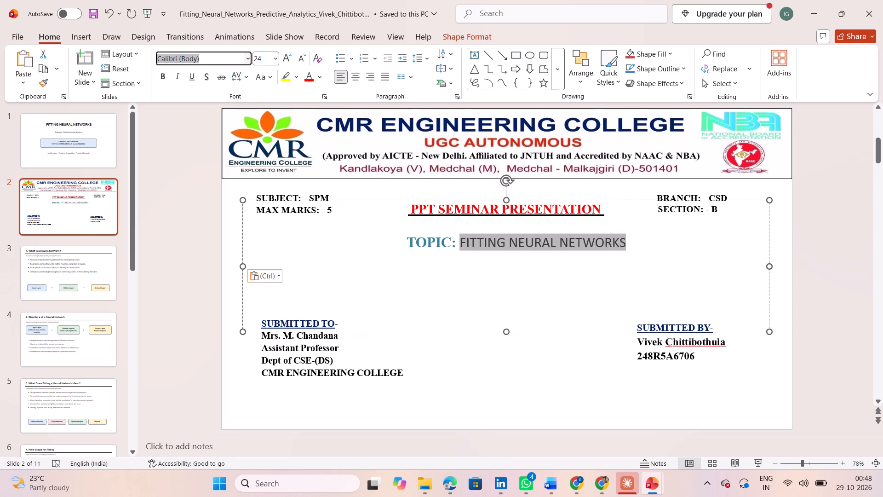
pyautogui.press('t')
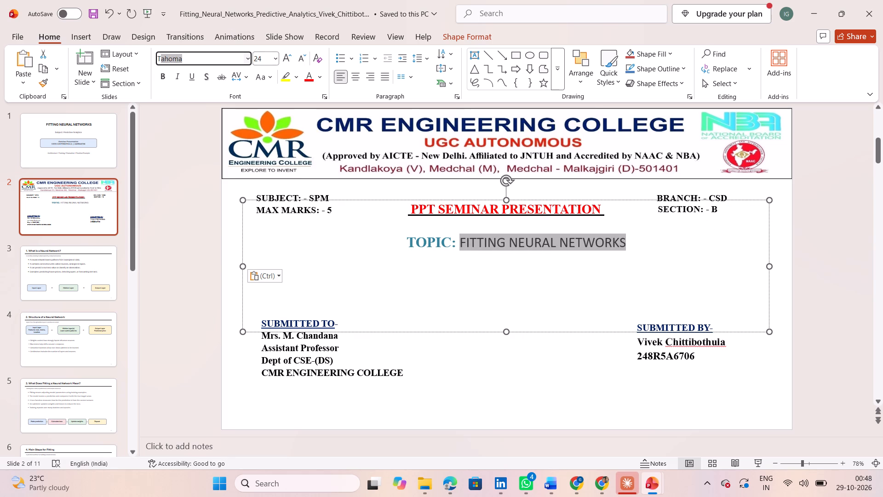
pyautogui.write('ime')
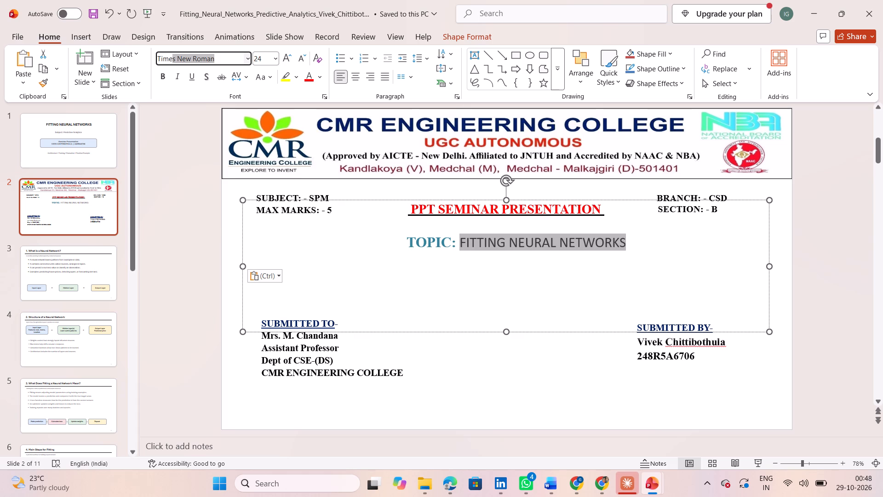
pyautogui.press('Tab')
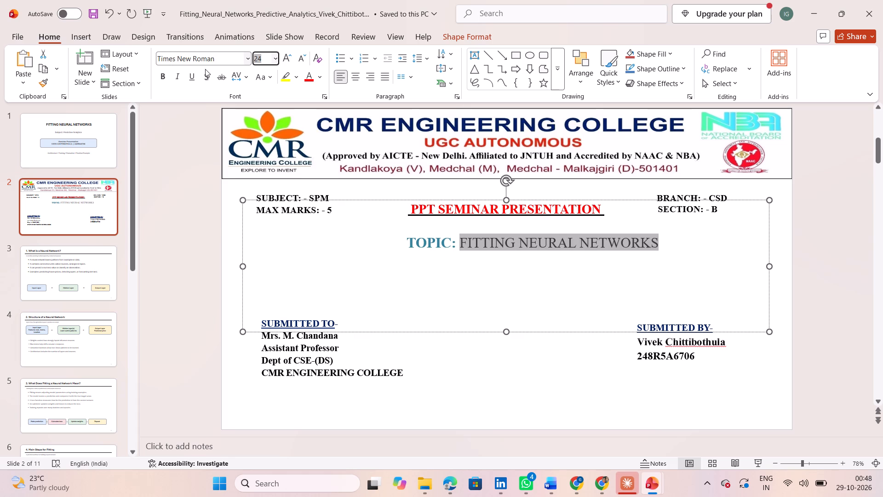
# Change the subject on the cover slide to PA.
pyautogui.click(326, 196)
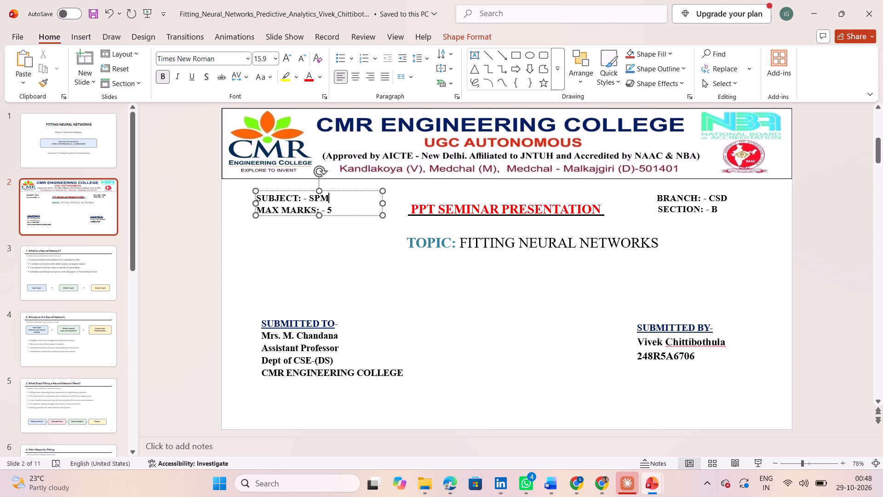
pyautogui.press('BackSpace')
pyautogui.press('BackSpace')
pyautogui.press('BackSpace')
pyautogui.write('PA')
# Make the topic title FITTING NEURAL NETWORKS bold.
pyautogui.moveTo(459, 241); pyautogui.dragTo(611, 255)
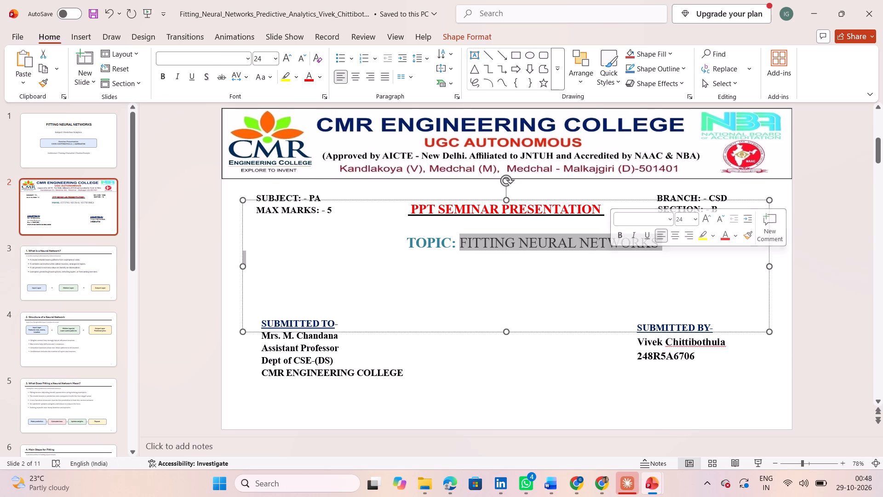
pyautogui.click(166, 76)
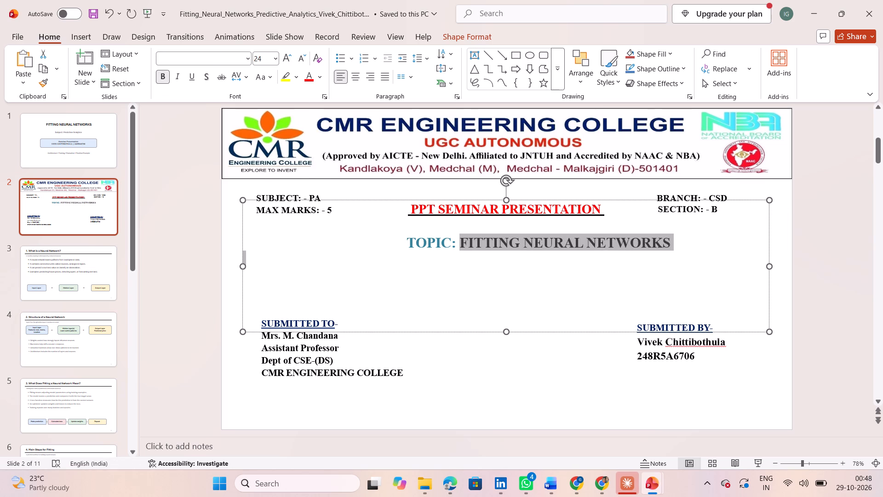
# Remove leading spaces before TOPIC so the topic line sits centred under the PPT SEMINAR PRESENTATION heading.
pyautogui.click(396, 243)
pyautogui.press('BackSpace')
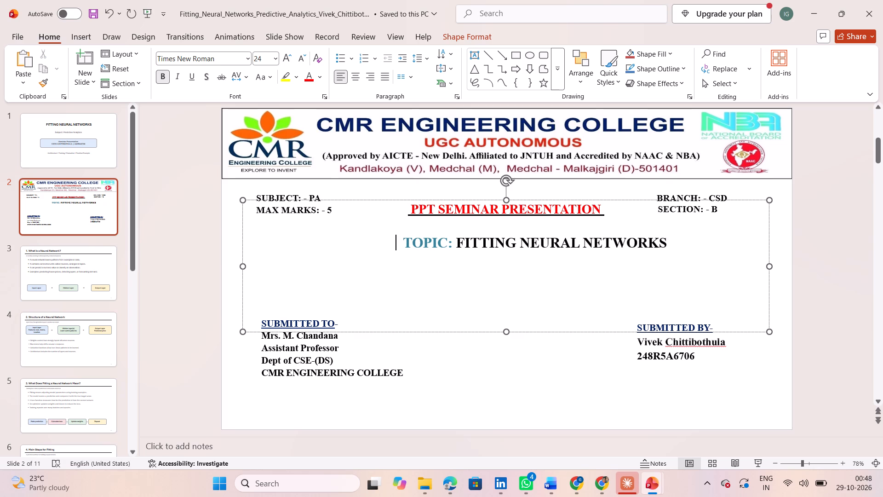
pyautogui.press('BackSpace')
pyautogui.press('BackSpace')
pyautogui.press('BackSpace')
pyautogui.press('BackSpace')
pyautogui.press('BackSpace')
pyautogui.press('BackSpace')
pyautogui.press('BackSpace')
pyautogui.press('BackSpace')
pyautogui.press('BackSpace')
pyautogui.press('BackSpace')
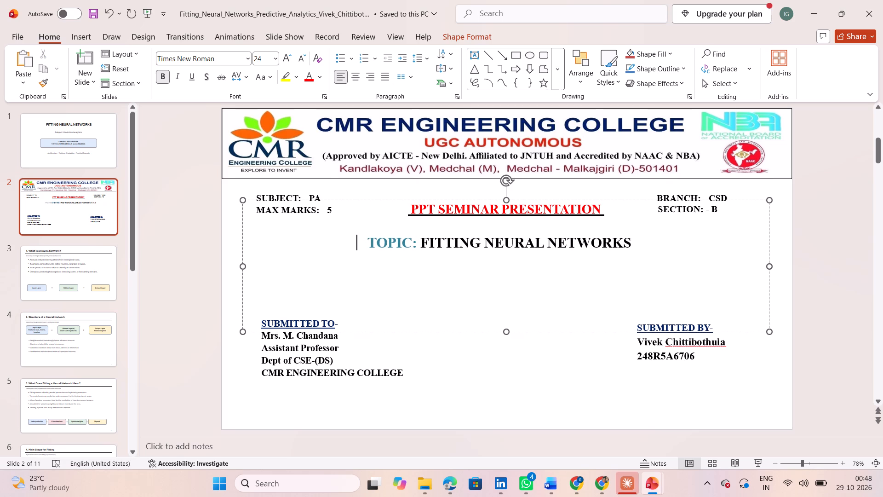
pyautogui.press('space')
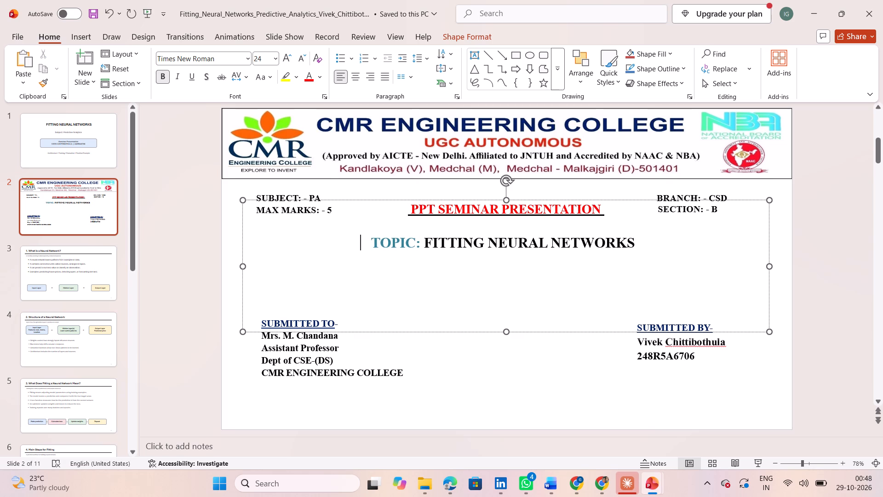
# Open the PA FRONT PAGE presentation from the Downloads folder.
pyautogui.click(349, 357)
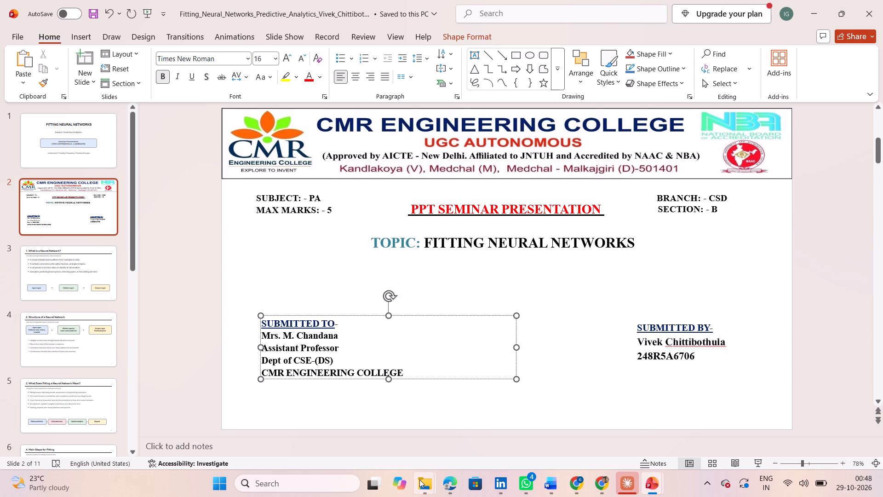
pyautogui.click(419, 480)
pyautogui.click(384, 412)
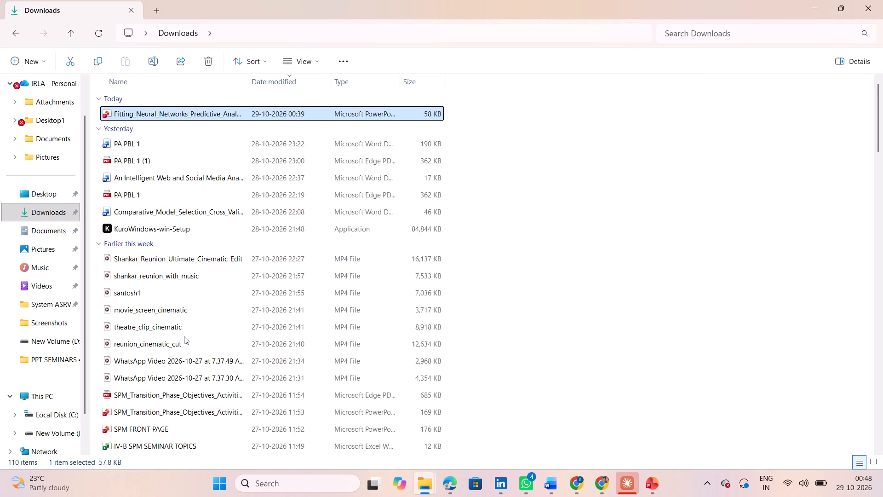
pyautogui.scroll(-2, 184, 336)
pyautogui.scroll(-1, 171, 409)
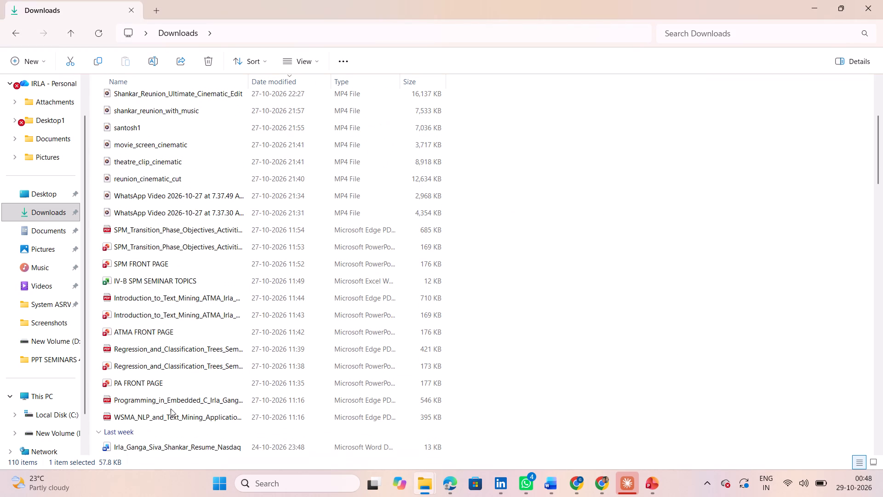
pyautogui.doubleClick(149, 387)
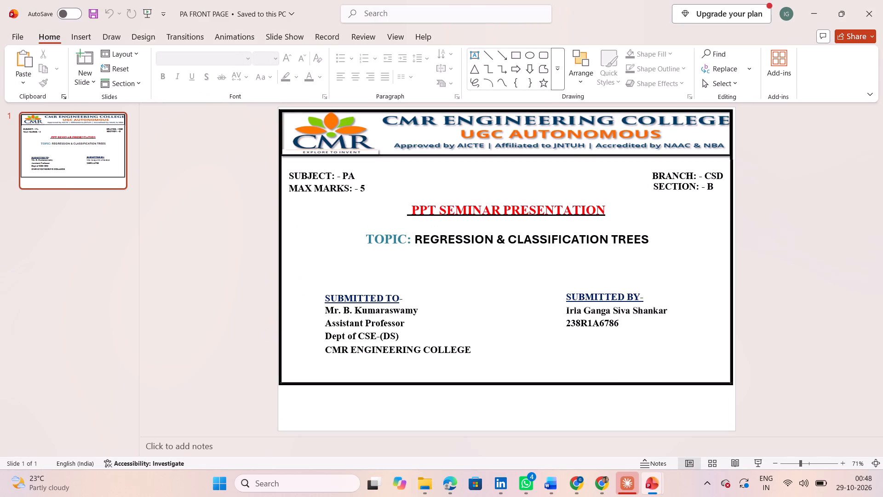
# Copy the professor's name, title and department from PA FRONT PAGE over the matching SUBMITTED TO lines on the Fitting Neural Networks cover.
pyautogui.moveTo(400, 335); pyautogui.dragTo(325, 308)
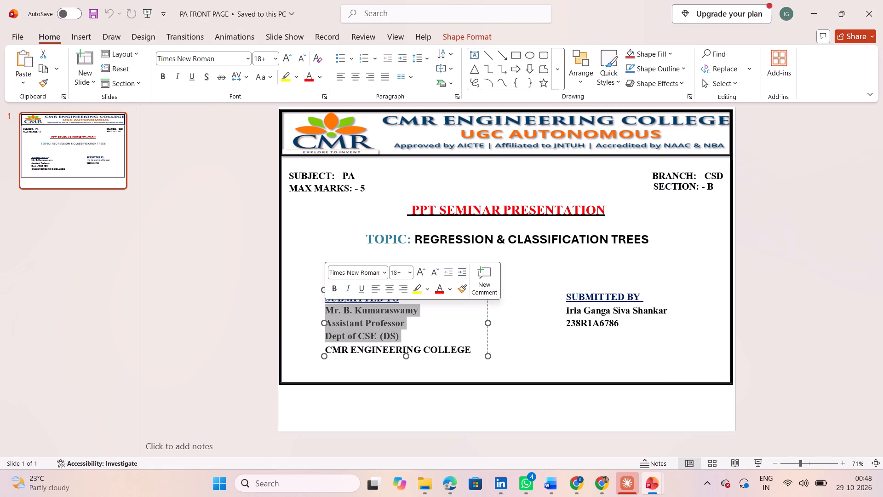
pyautogui.hotkey('ctrl', 'c')
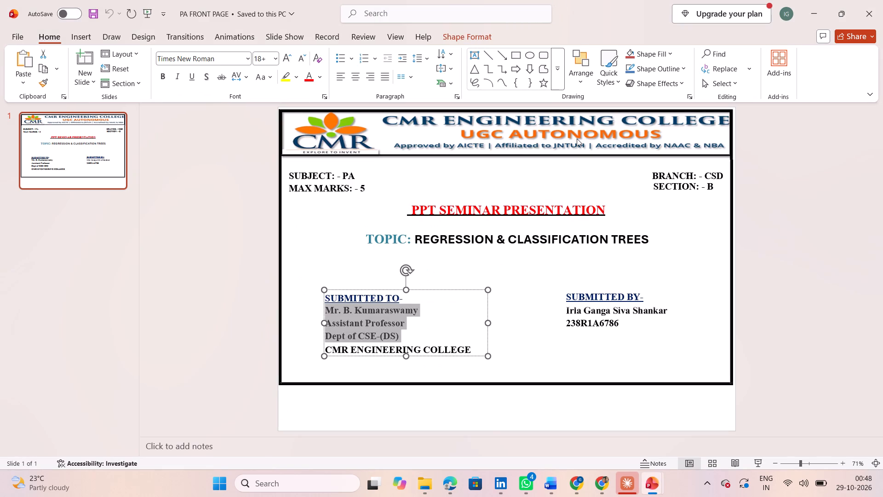
pyautogui.click(821, 6)
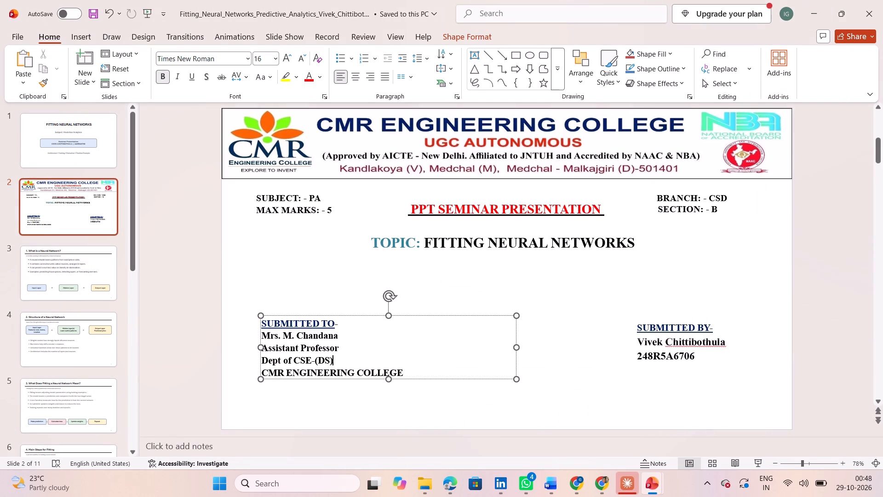
pyautogui.moveTo(335, 361); pyautogui.dragTo(265, 335)
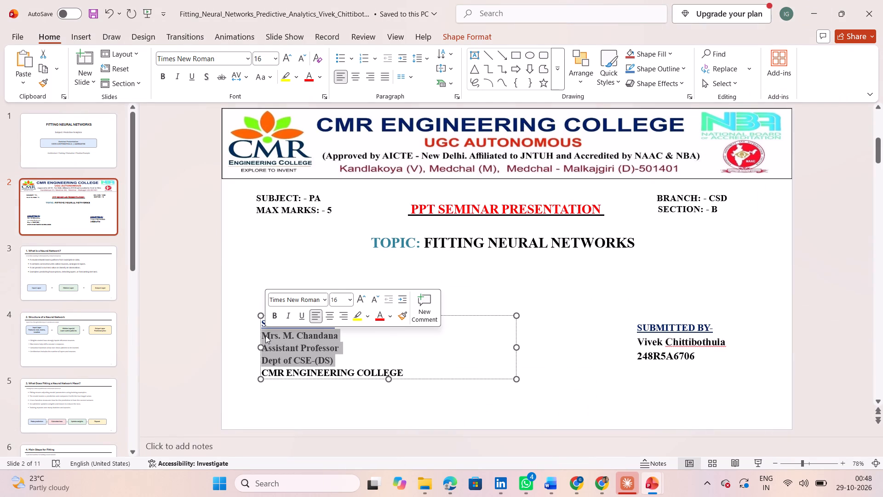
pyautogui.hotkey('ctrl', 'v')
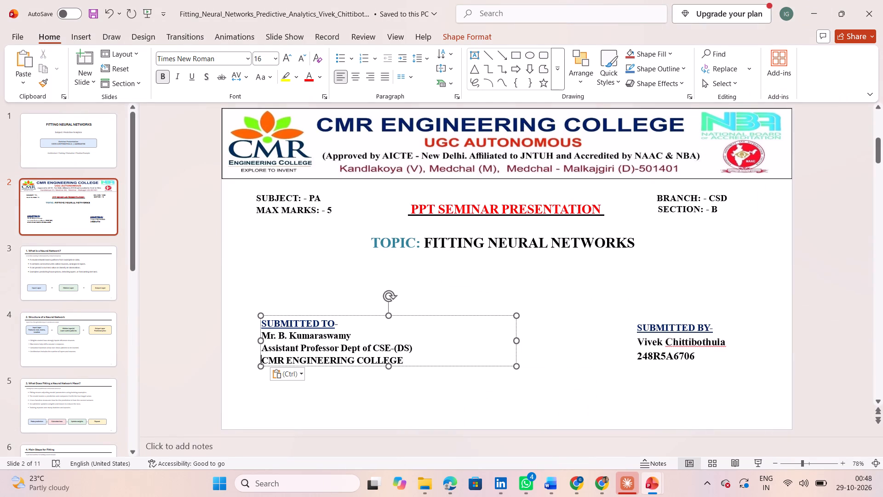
# Put Dept of CSE-(DS) on its own line below Assistant Professor and save the deck.
pyautogui.click(339, 349)
pyautogui.press('Right')
pyautogui.press('Return')
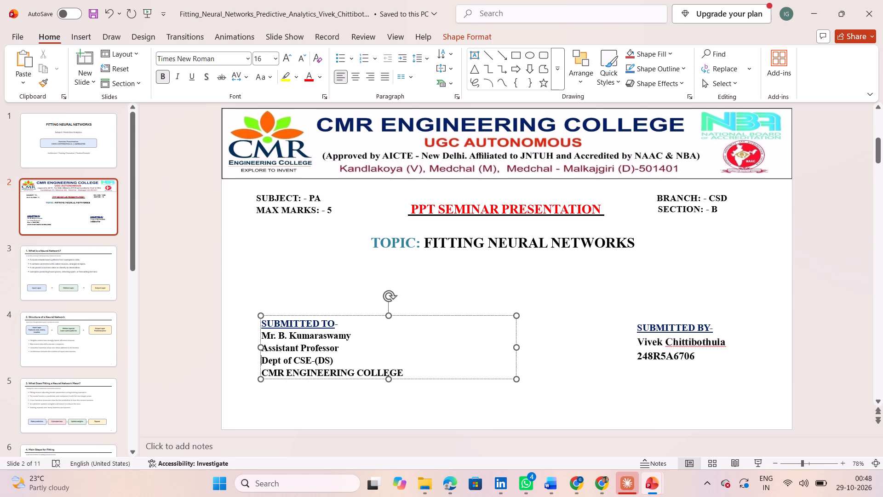
pyautogui.hotkey('ctrl', 's')
# Cut the original Fitting Neural Networks title slide so the deck starts with the college cover.
pyautogui.rightClick(75, 146)
pyautogui.click(107, 170)
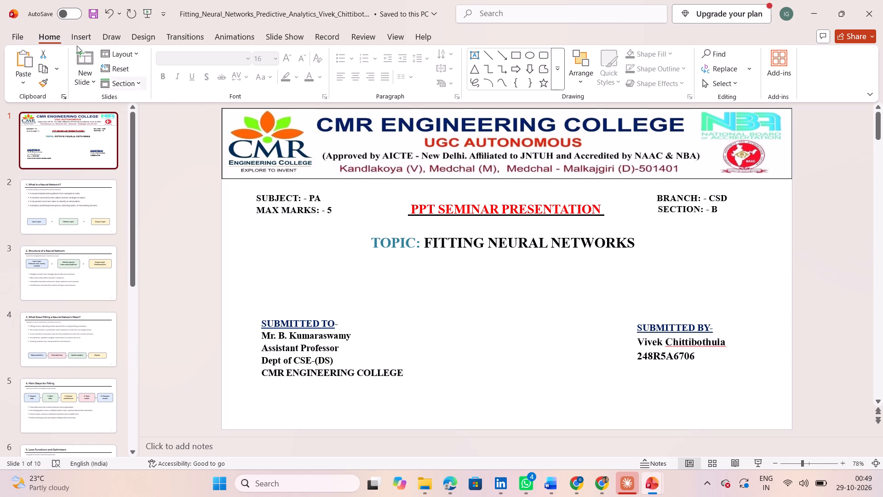
# Save a copy of the deck in PPT SEMINARS 4-1, reusing the ATMA seminar's file name with PA in place of ATMA.
pyautogui.click(14, 34)
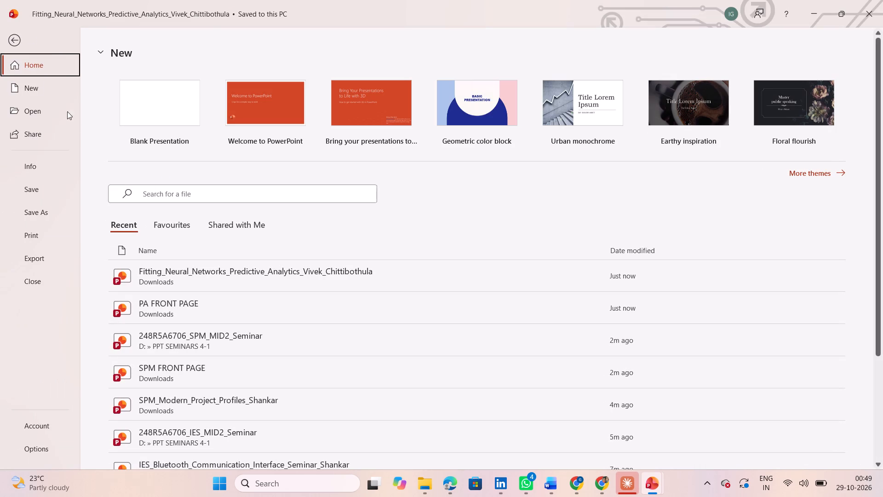
pyautogui.click(29, 207)
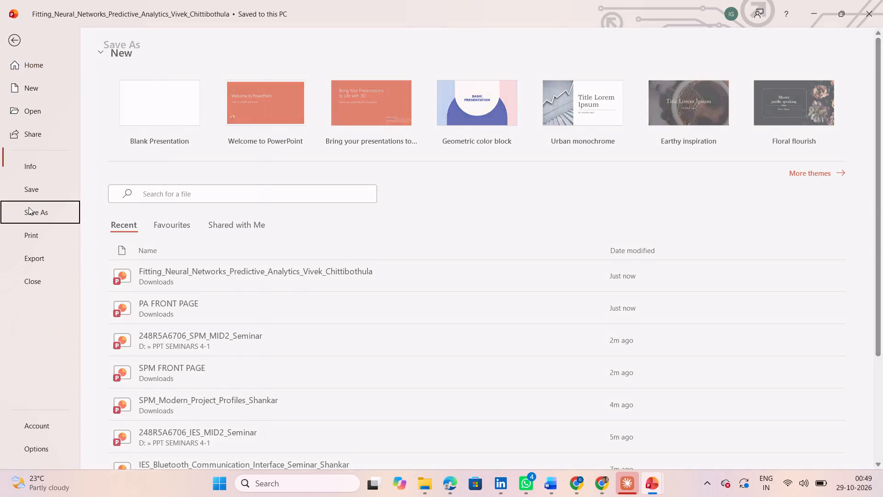
pyautogui.click(356, 154)
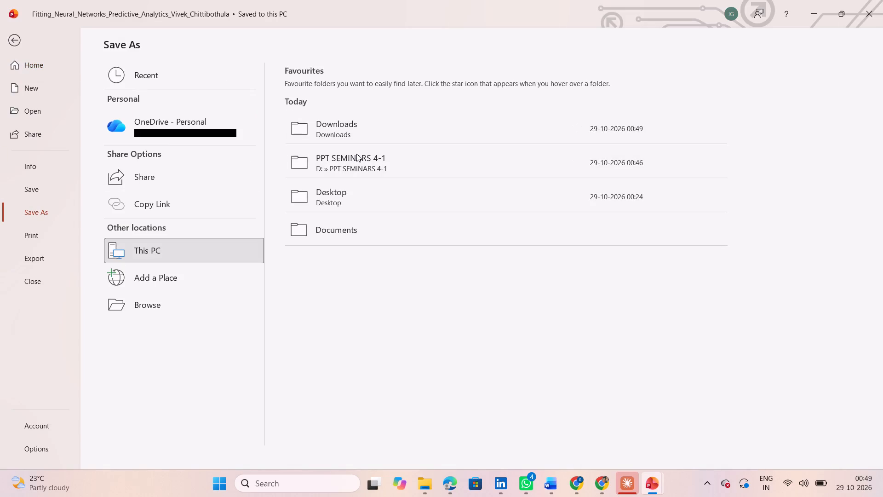
pyautogui.click(189, 90)
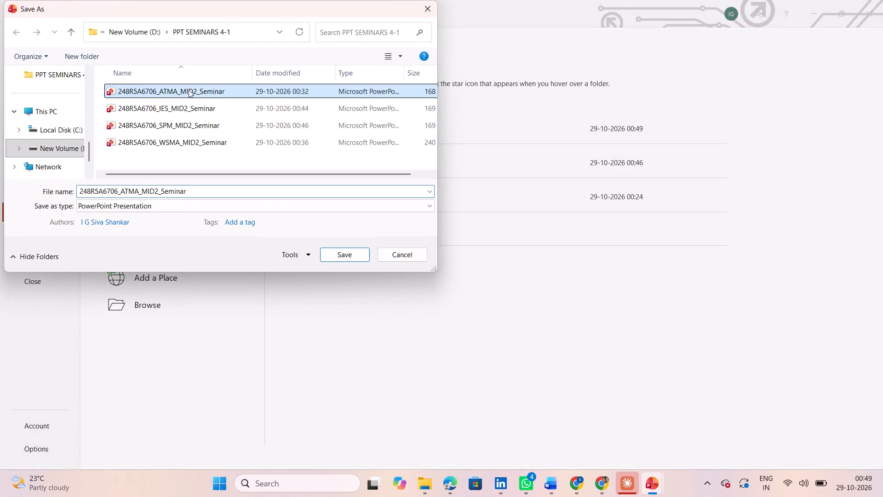
pyautogui.click(138, 190)
pyautogui.click(138, 190)
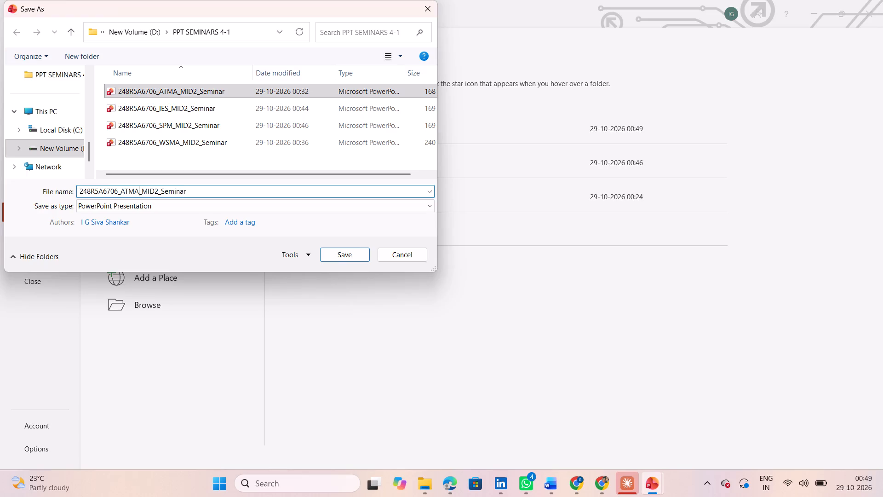
pyautogui.press('BackSpace')
pyautogui.press('BackSpace')
pyautogui.press('BackSpace')
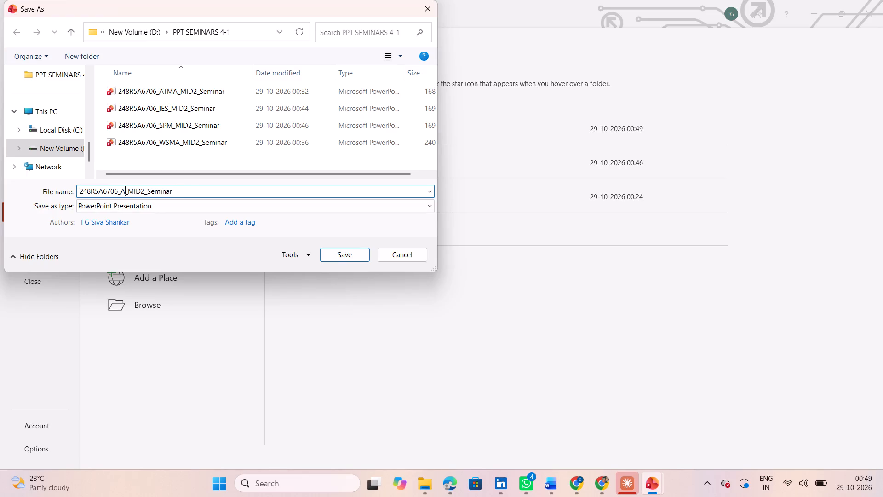
pyautogui.press('BackSpace')
pyautogui.write('PA')
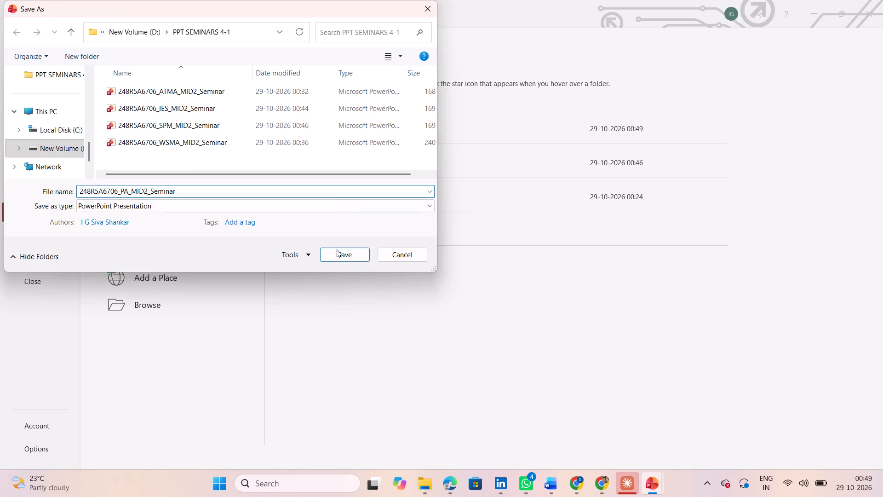
pyautogui.click(346, 256)
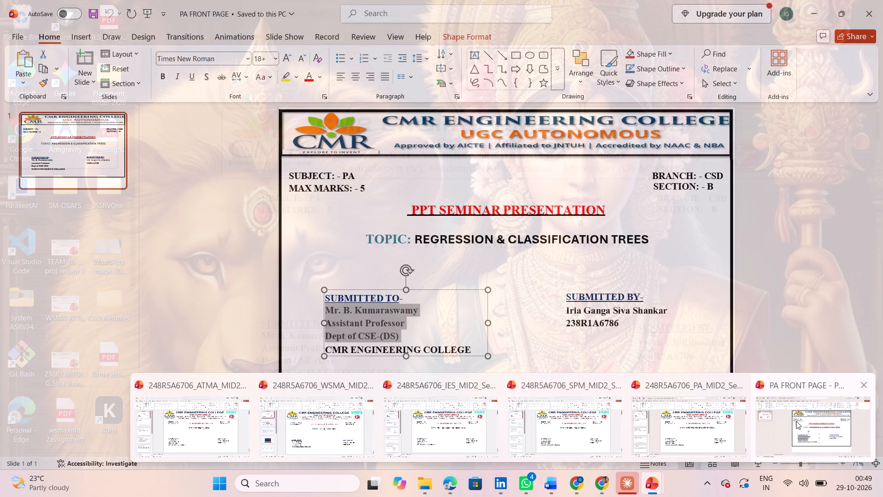
# Close the PA FRONT PAGE presentation.
pyautogui.click(861, 382)
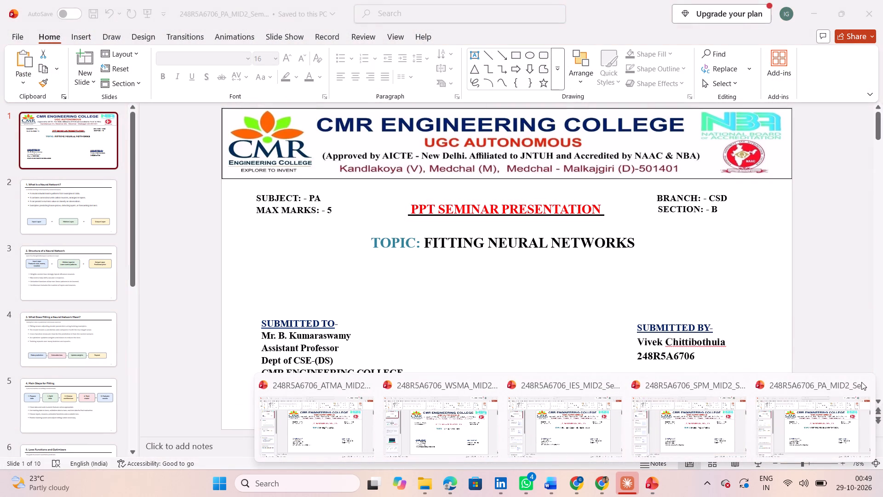
# Review the covers of the open SPM, IES, WSMA and ATMA seminar decks in turn, and save the ATMA deck.
pyautogui.click(715, 419)
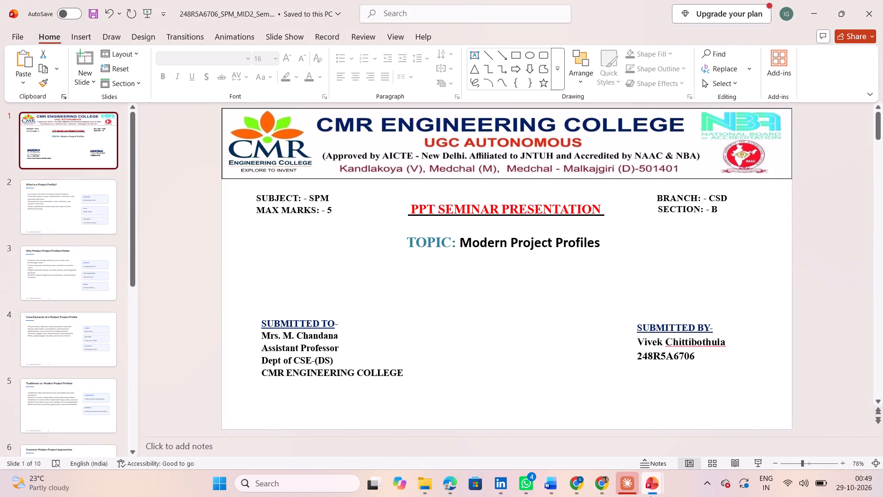
pyautogui.click(593, 416)
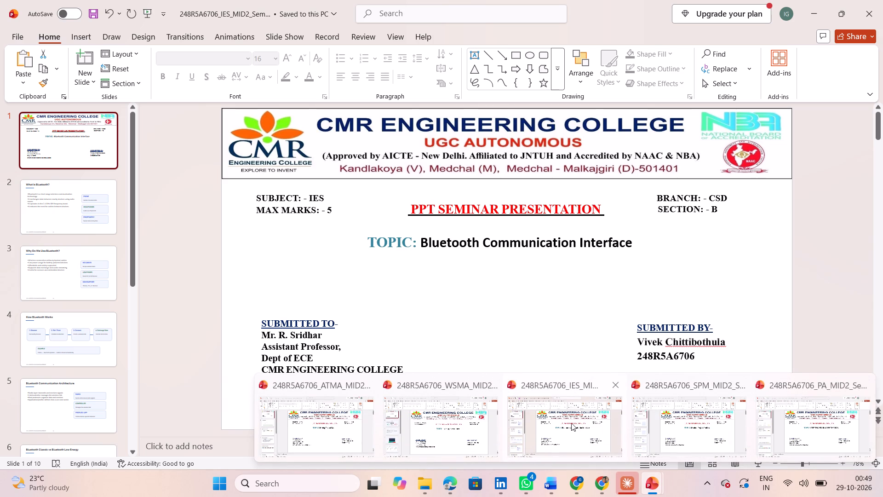
pyautogui.click(465, 421)
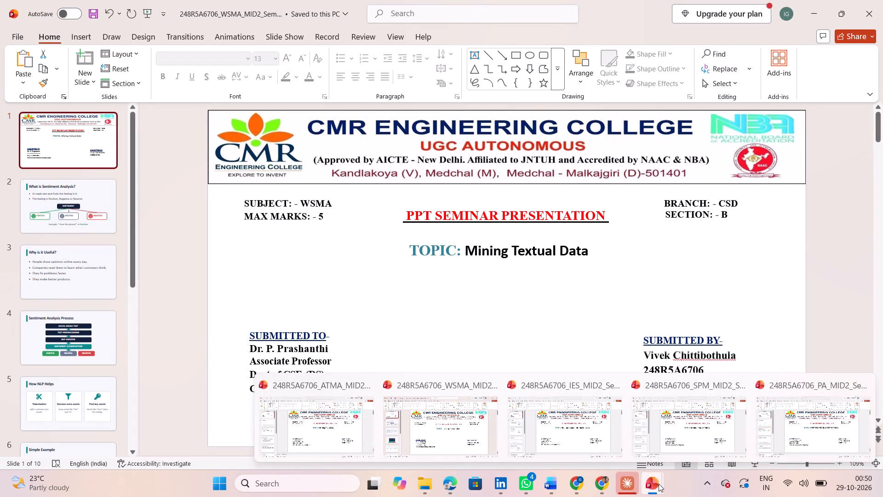
pyautogui.click(322, 427)
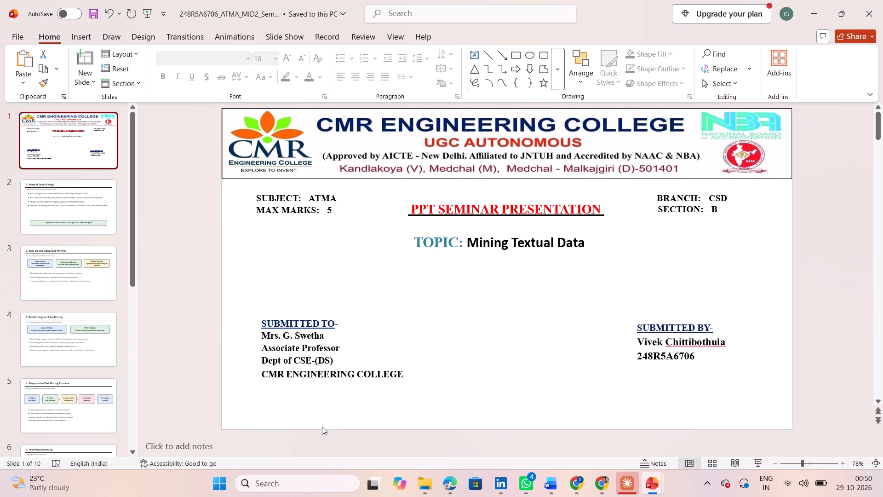
pyautogui.hotkey('ctrl', 's')
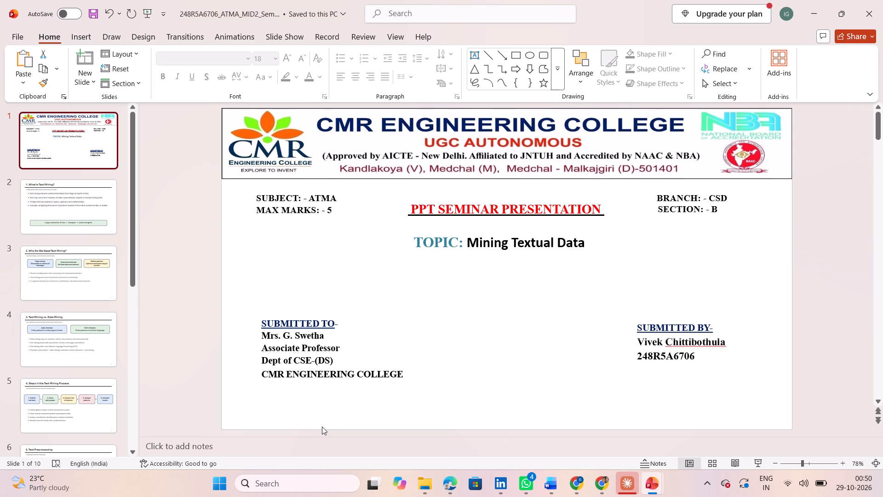
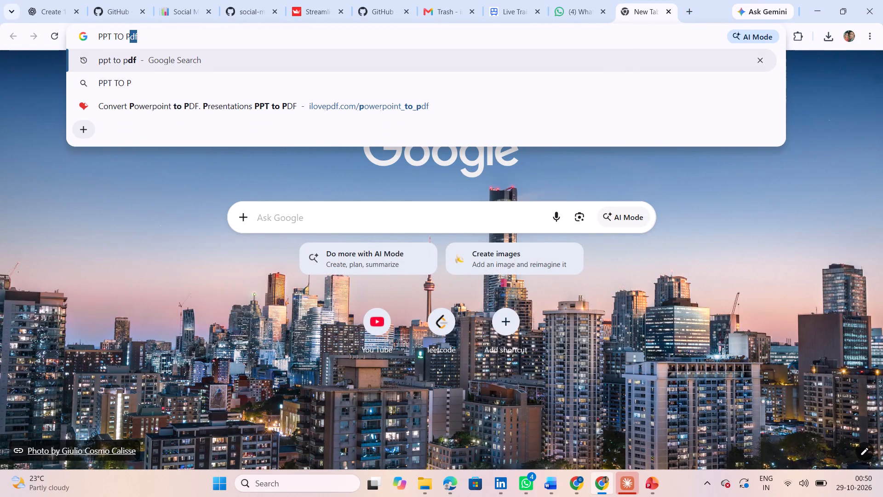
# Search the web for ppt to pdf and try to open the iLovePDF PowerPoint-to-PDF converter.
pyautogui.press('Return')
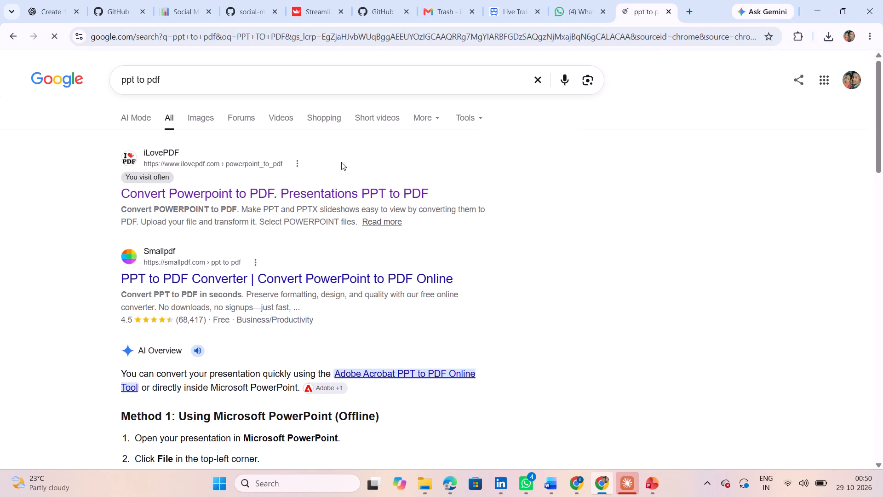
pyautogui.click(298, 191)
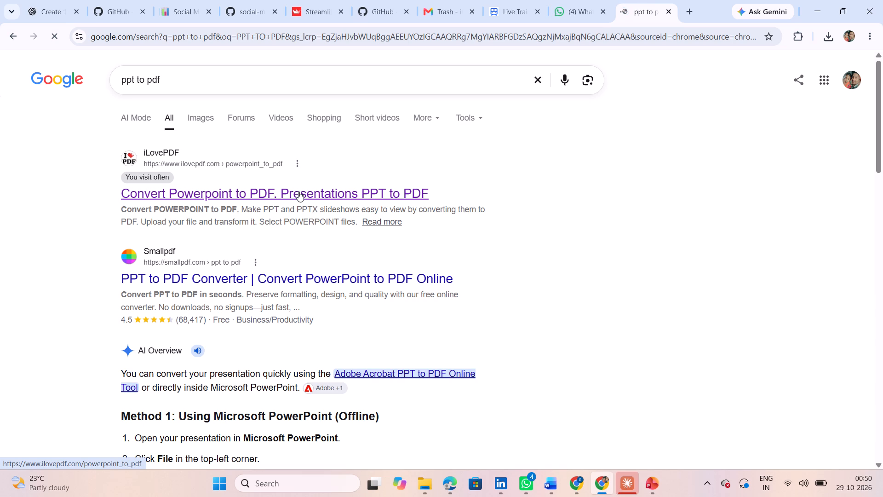